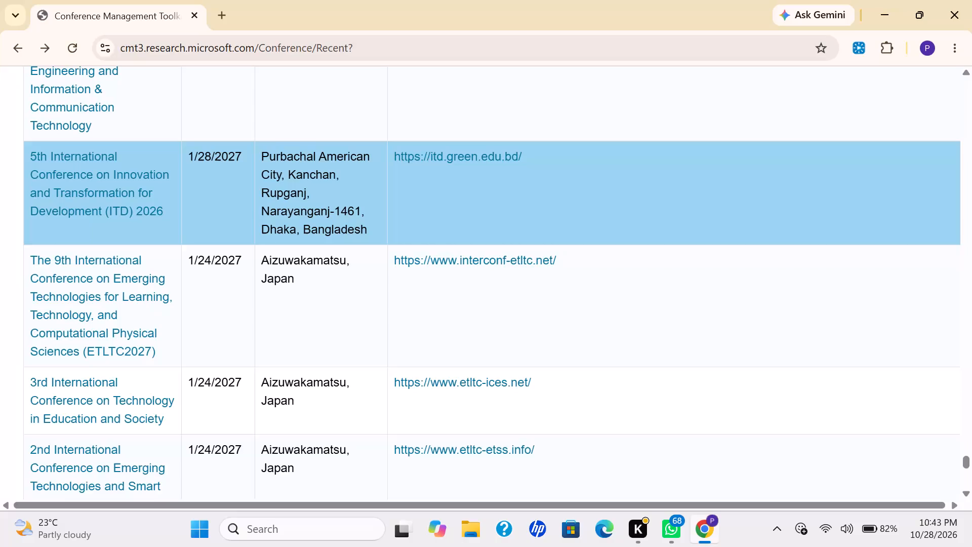
Browse the recent conferences list and open the PANIPAT, India conference on Innovation in Engineering and Technology for Sustainable Development.
scroll(336, 232, "down", 3)
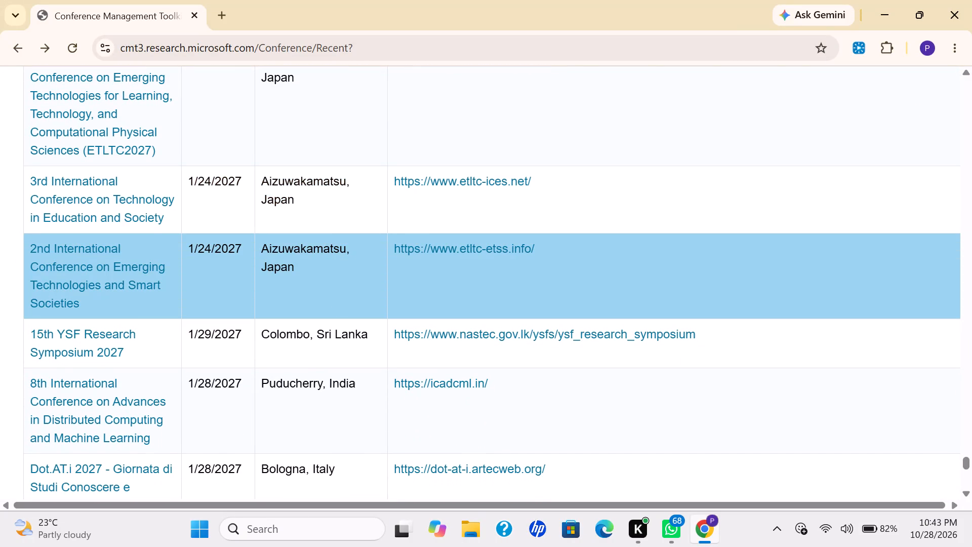
scroll(293, 250, "down", 3)
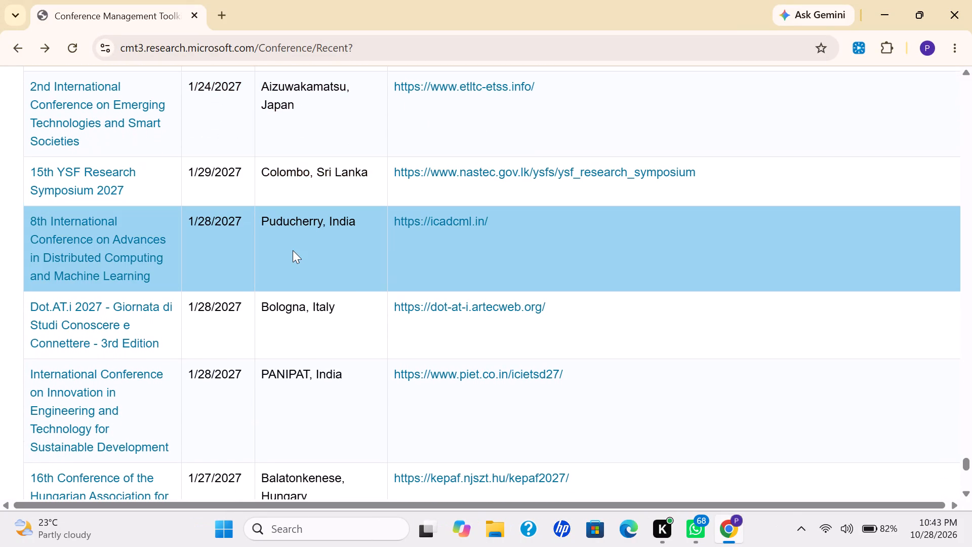
scroll(293, 250, "down", 1)
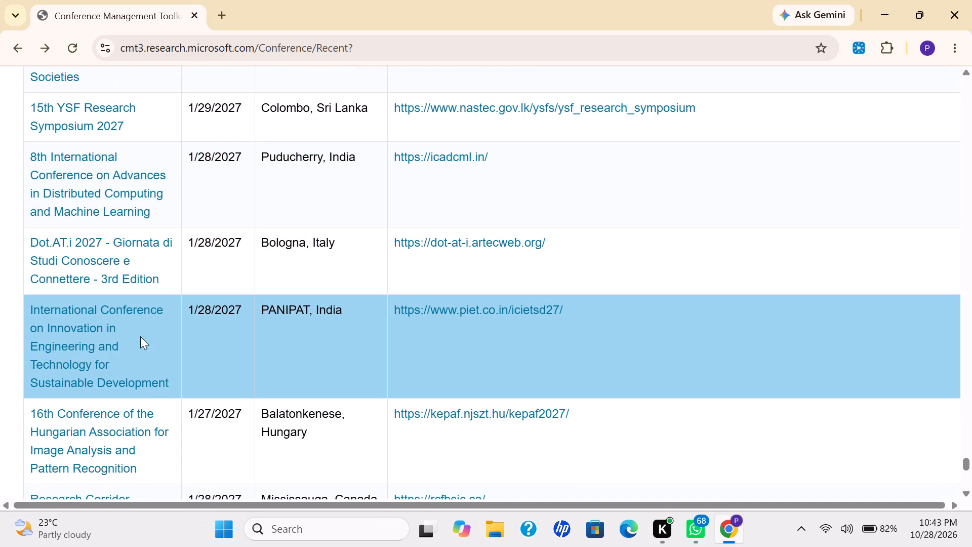
left_click(91, 346)
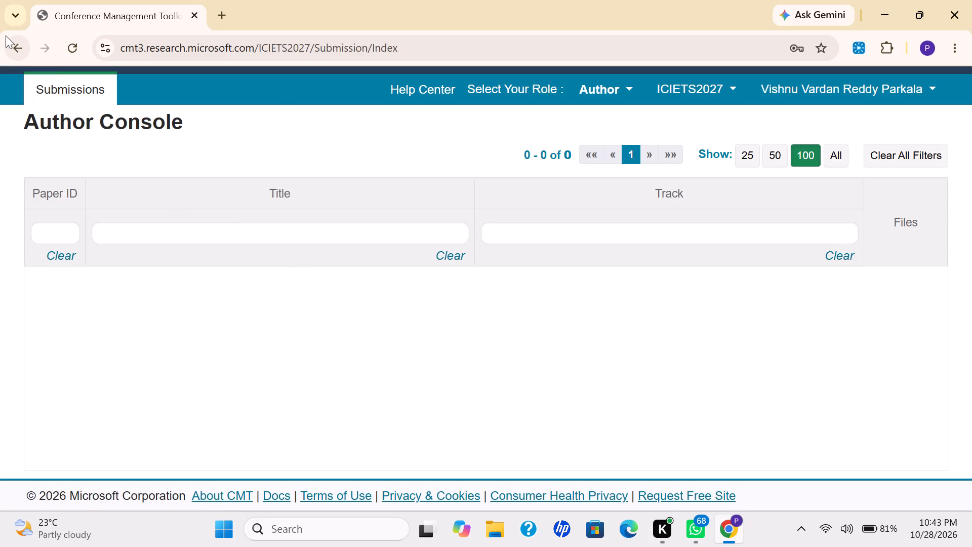
Return to the recent conferences list and examine the entries following the PANIPAT conference.
left_click(6, 35)
scroll(163, 201, "down", 2)
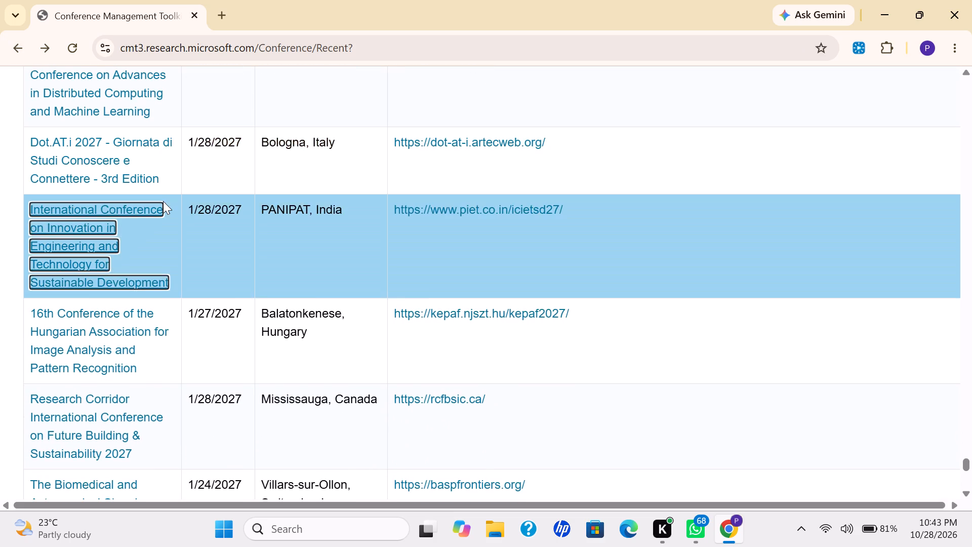
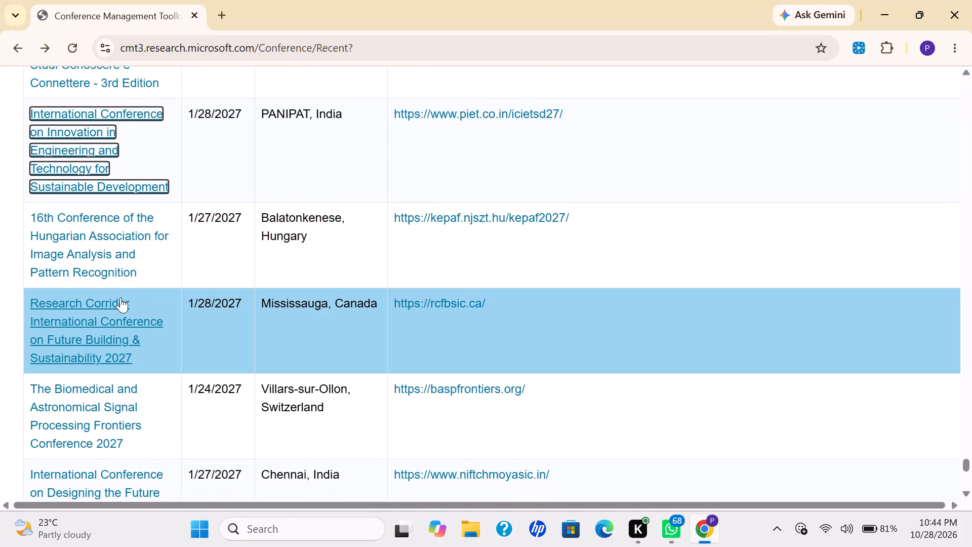
Examine the recent conferences list from the Mississauga, Canada entry through the late-January 2027 conferences to the Vietnam entry.
scroll(120, 297, "down", 1)
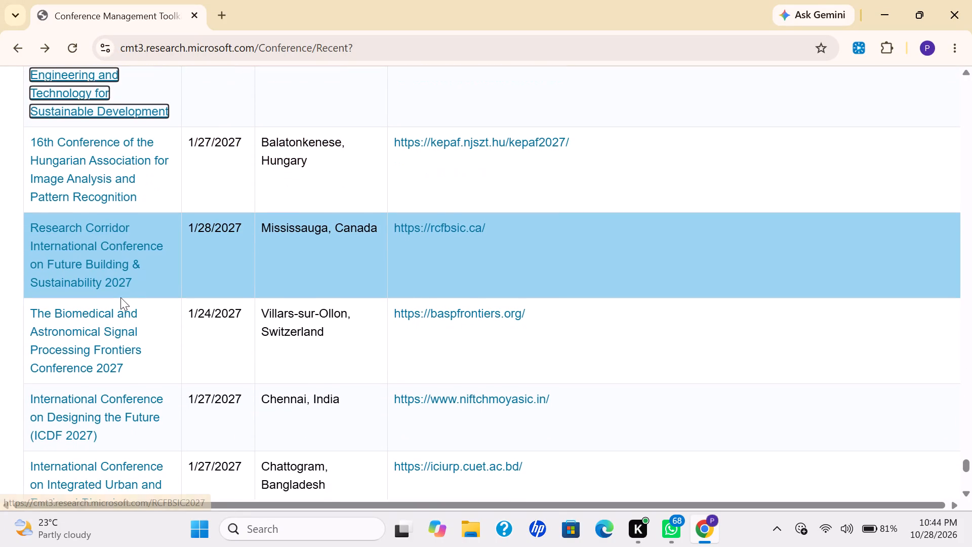
scroll(120, 297, "down", 1)
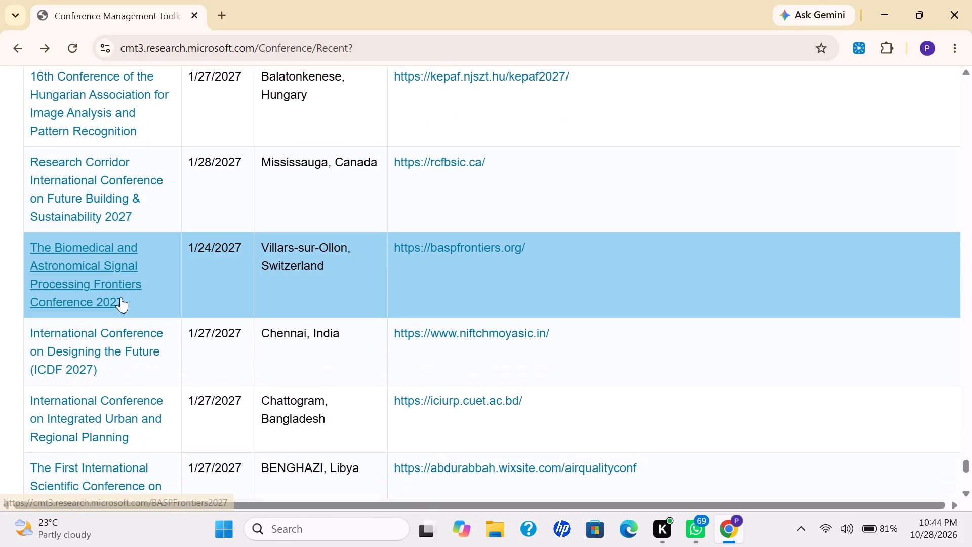
scroll(120, 297, "down", 1)
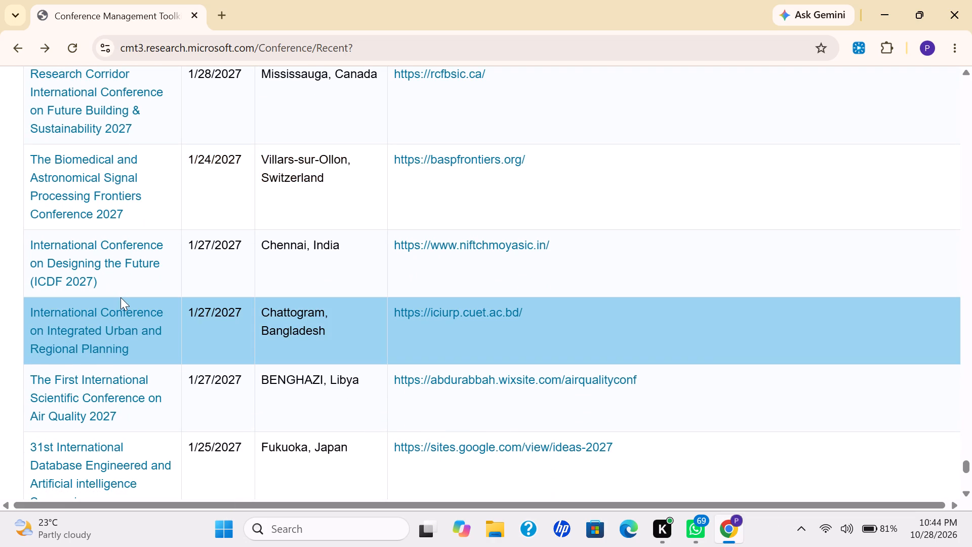
scroll(120, 297, "down", 1)
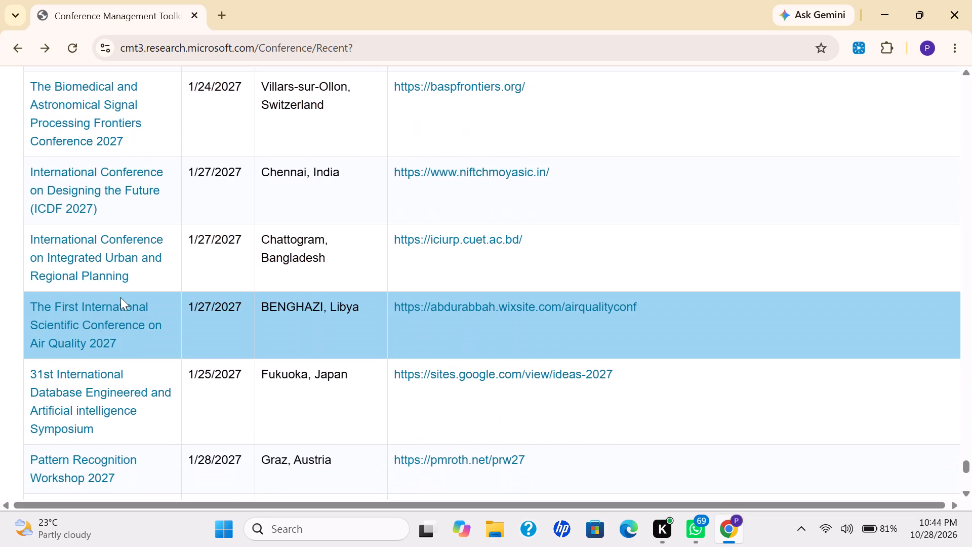
scroll(120, 297, "down", 2)
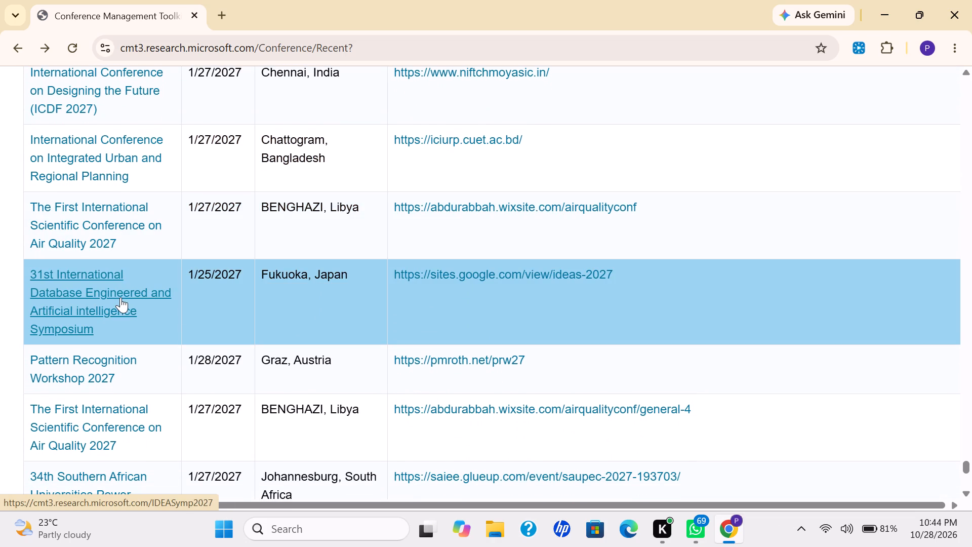
scroll(120, 297, "down", 2)
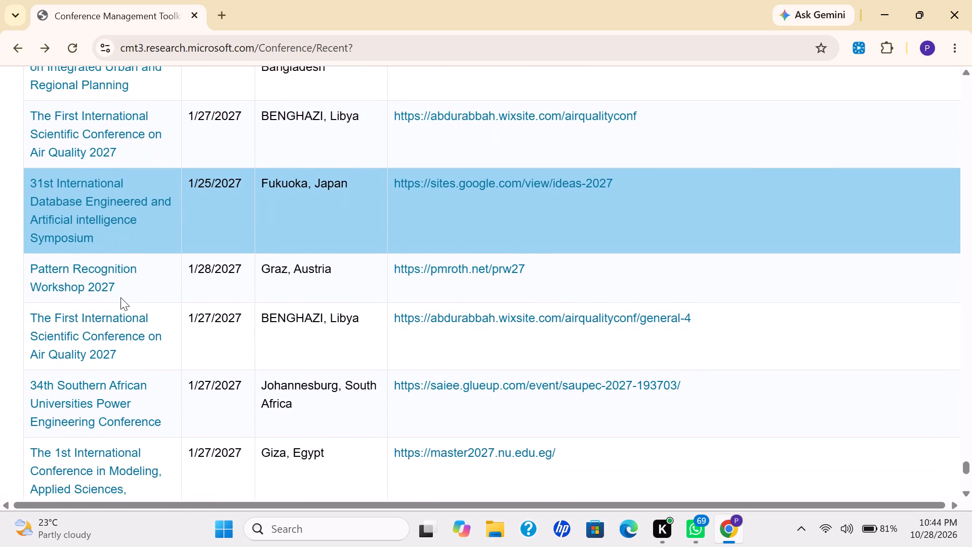
scroll(120, 297, "down", 2)
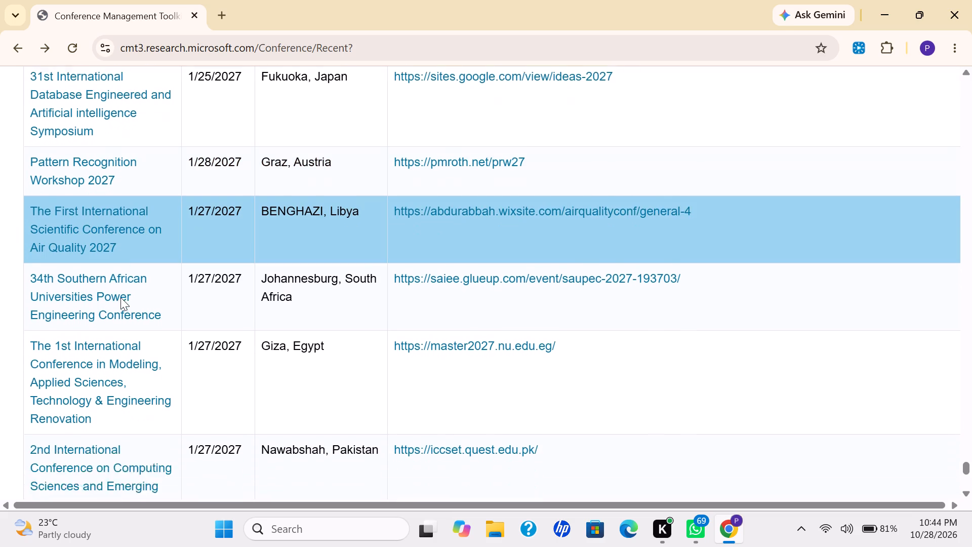
scroll(120, 297, "down", 2)
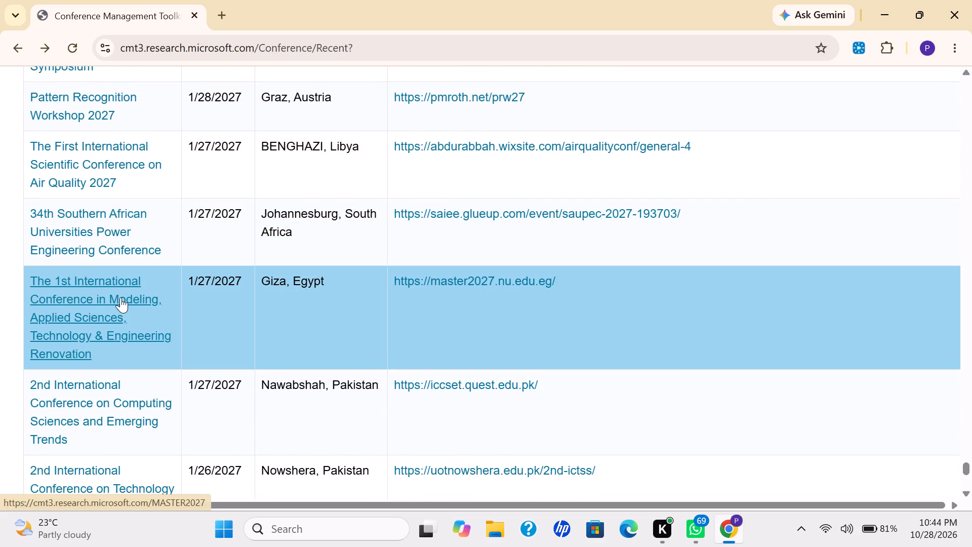
scroll(120, 297, "down", 2)
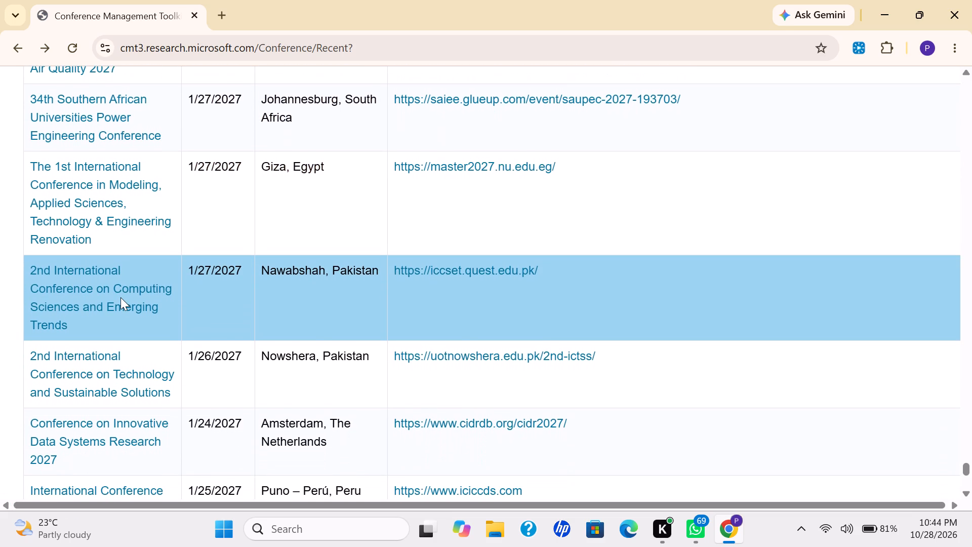
scroll(120, 297, "down", 1)
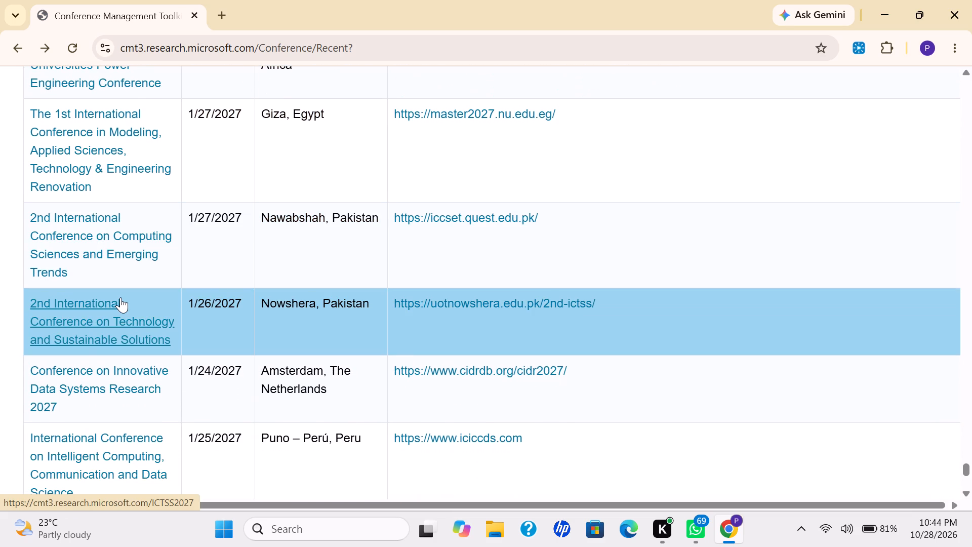
scroll(120, 297, "down", 2)
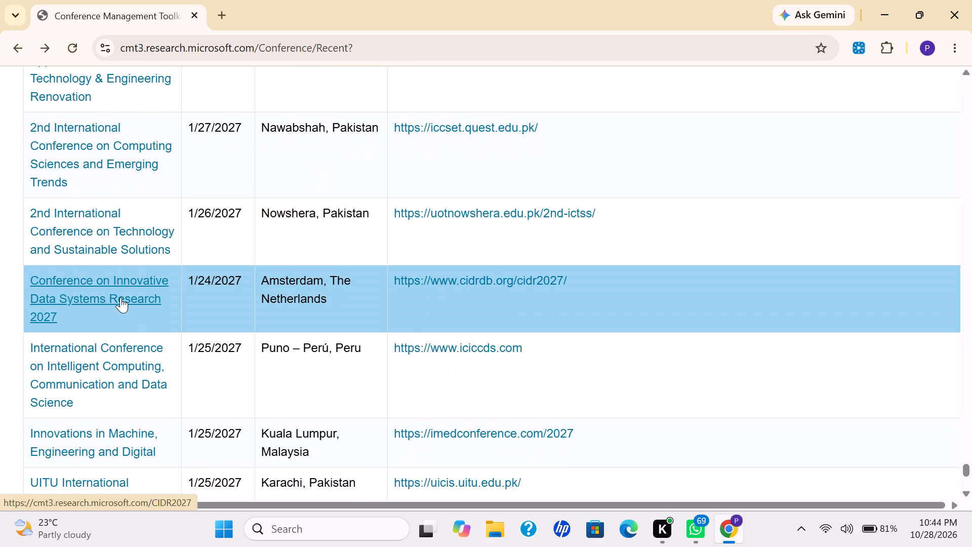
scroll(120, 297, "down", 1)
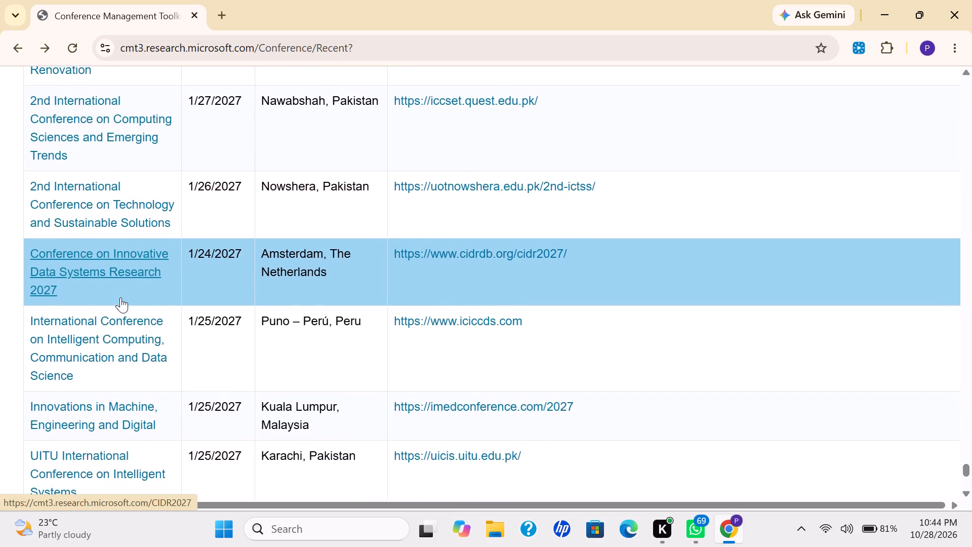
scroll(120, 297, "down", 2)
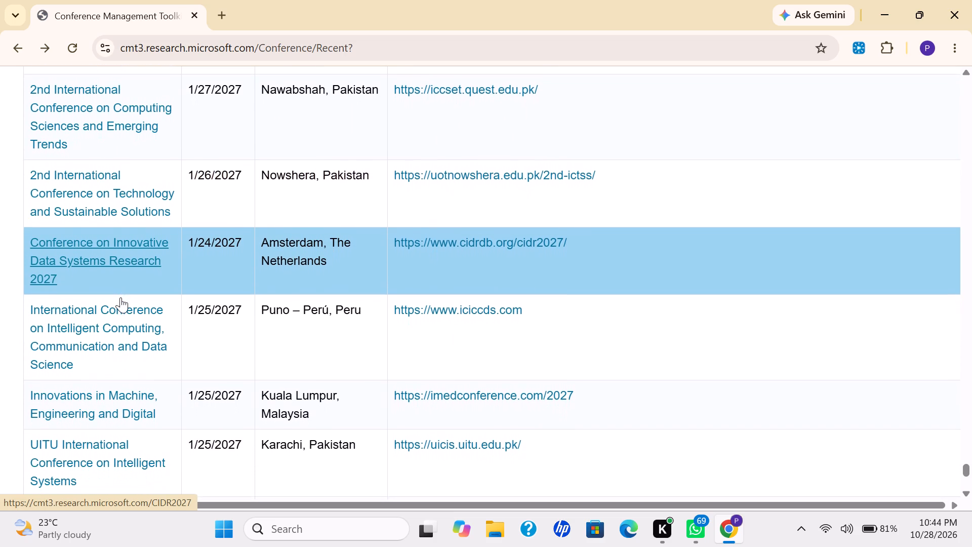
scroll(120, 297, "down", 1)
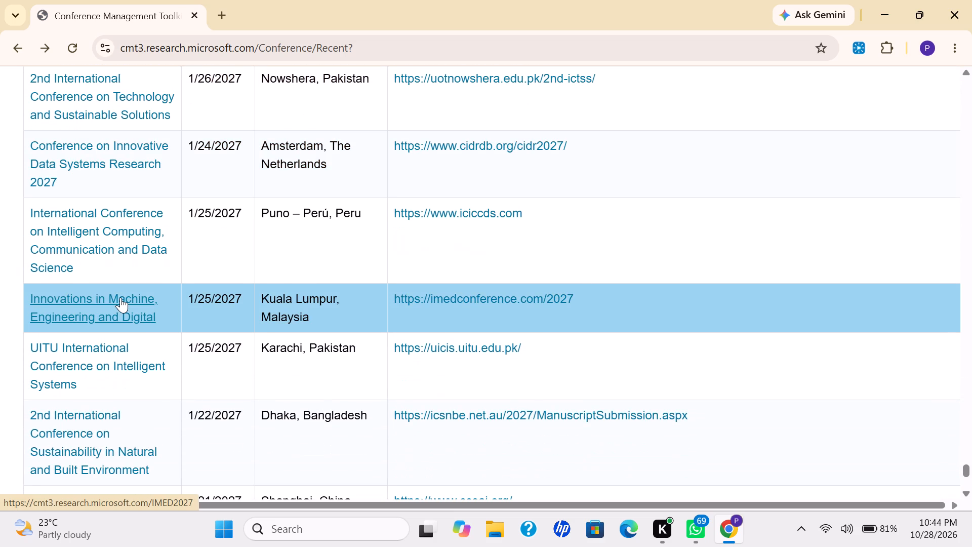
scroll(120, 297, "down", 2)
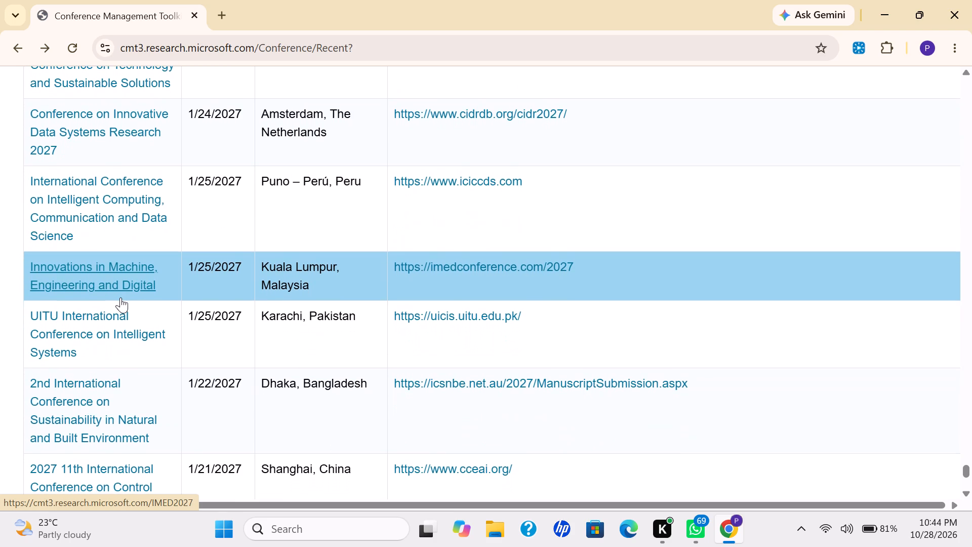
scroll(120, 297, "down", 2)
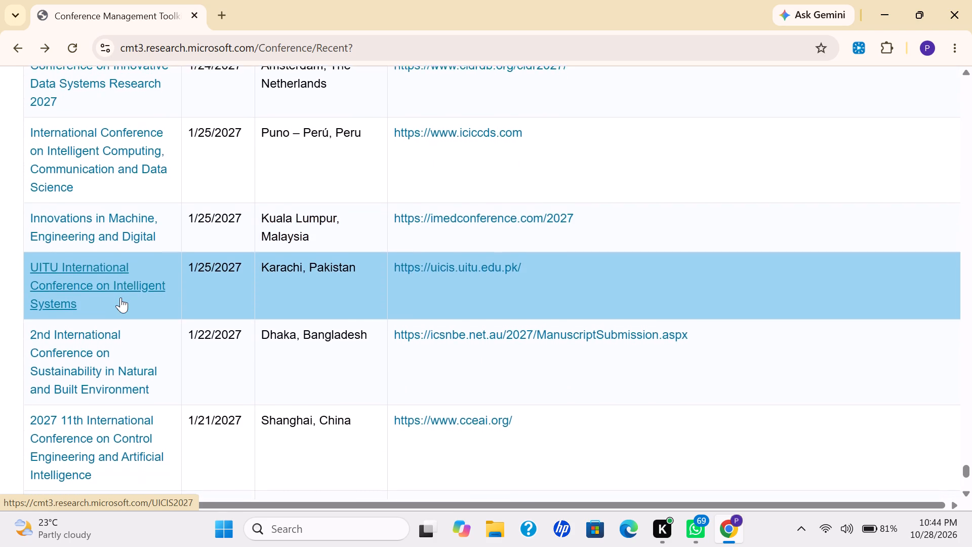
scroll(120, 297, "down", 2)
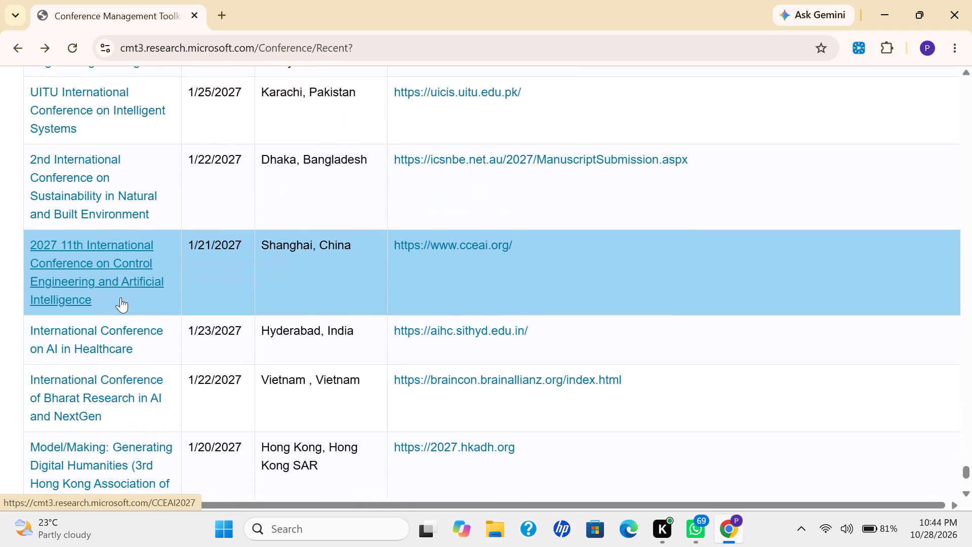
scroll(120, 297, "down", 3)
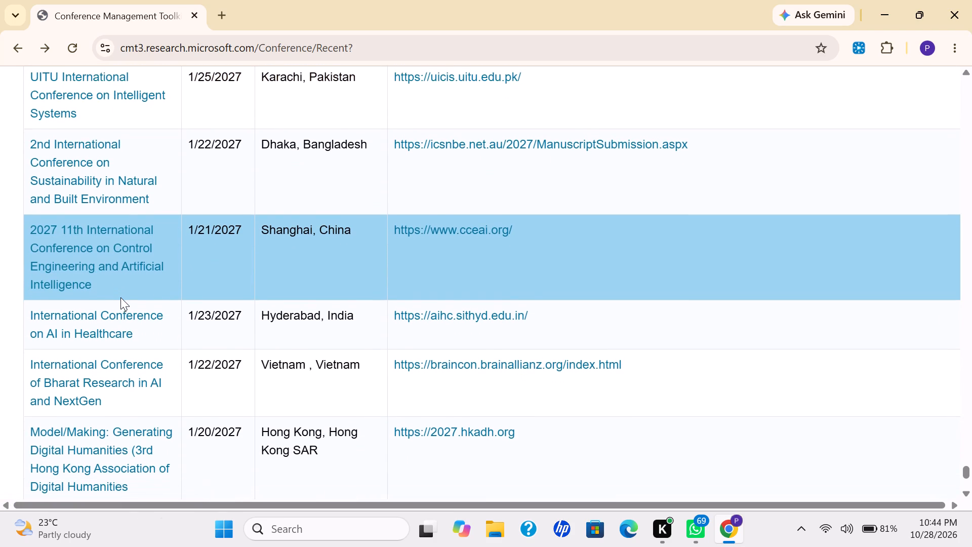
scroll(120, 297, "down", 1)
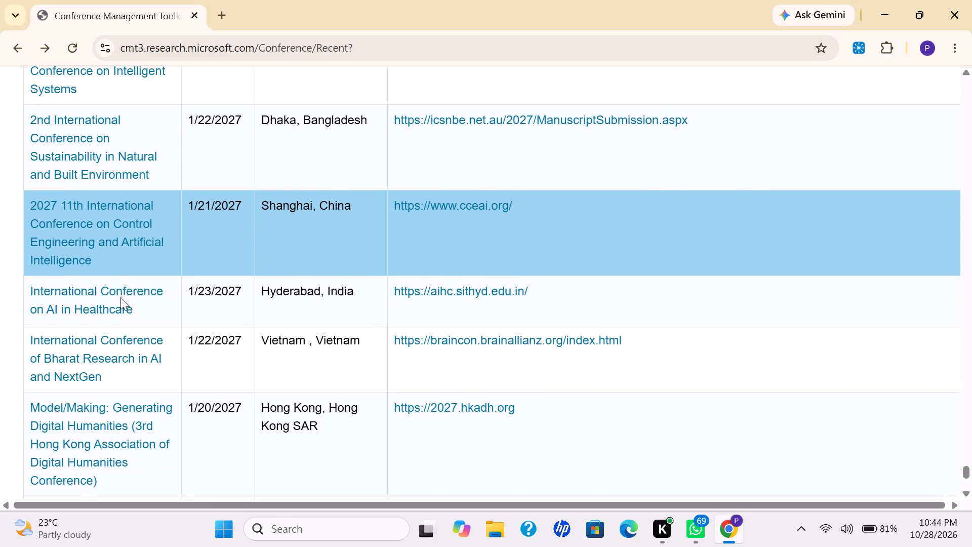
scroll(120, 297, "down", 2)
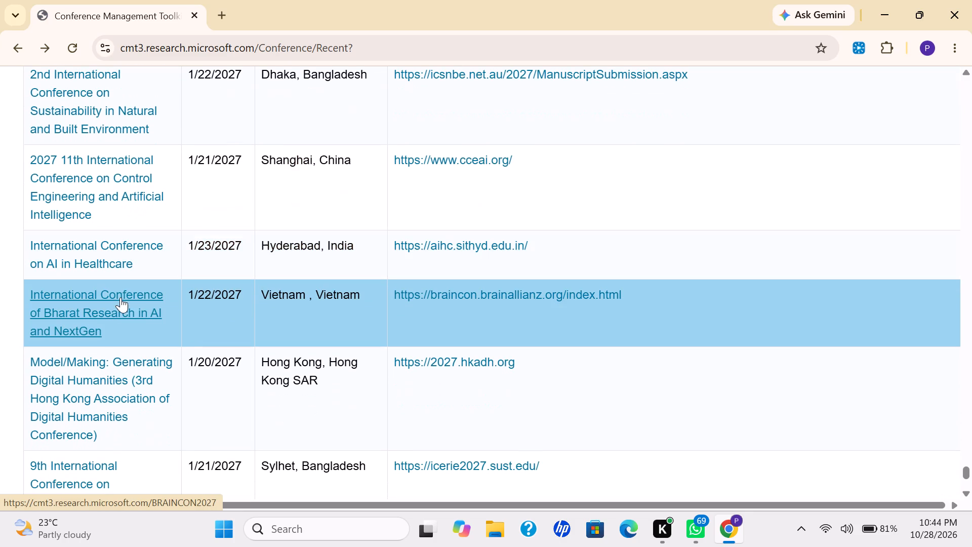
Open the International Conference of Bharat Research in AI and NextGen and review its author information form.
left_click(120, 297)
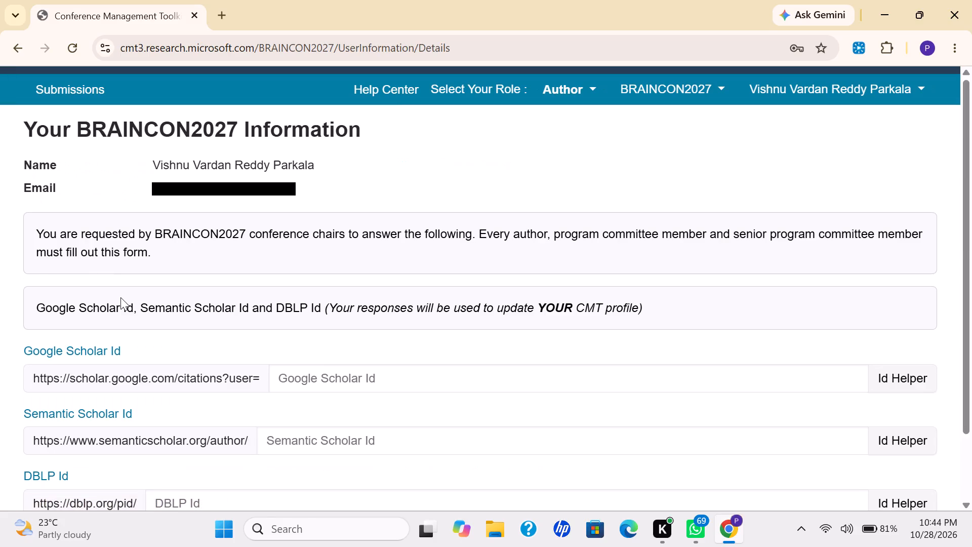
scroll(120, 297, "down", 2)
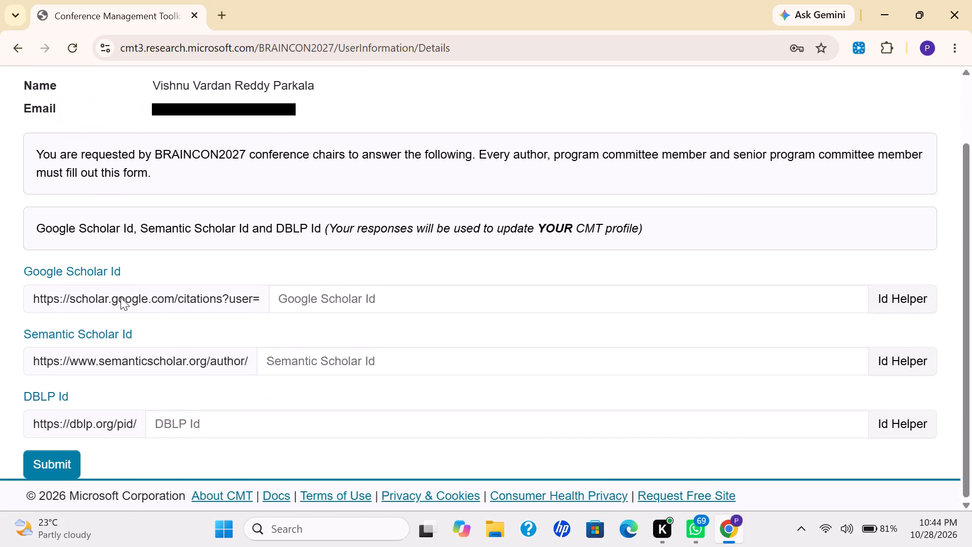
scroll(120, 297, "up", 2)
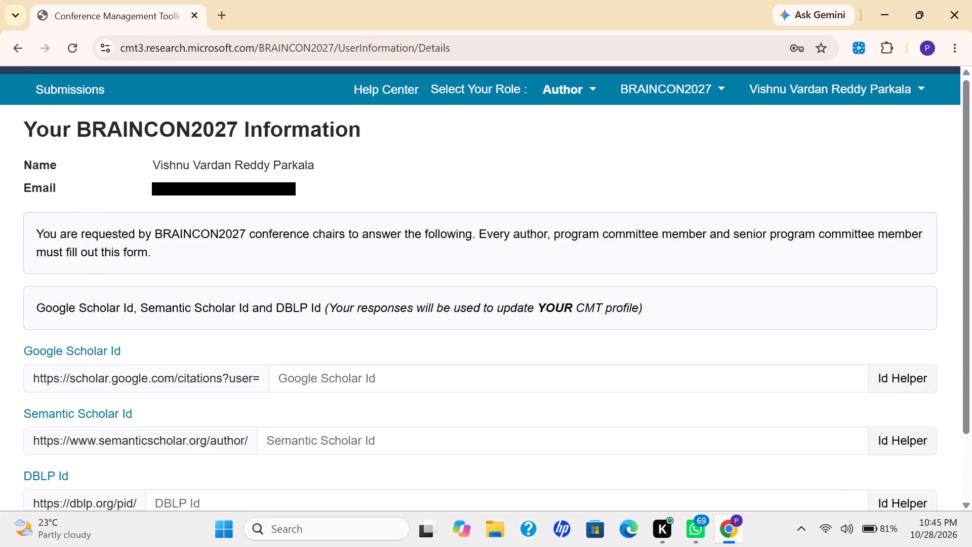
Return to the recent conferences list and open the 9th International Conference on Engineering Research, Innovation, and Education in Sylhet, Bangladesh.
left_click(16, 41)
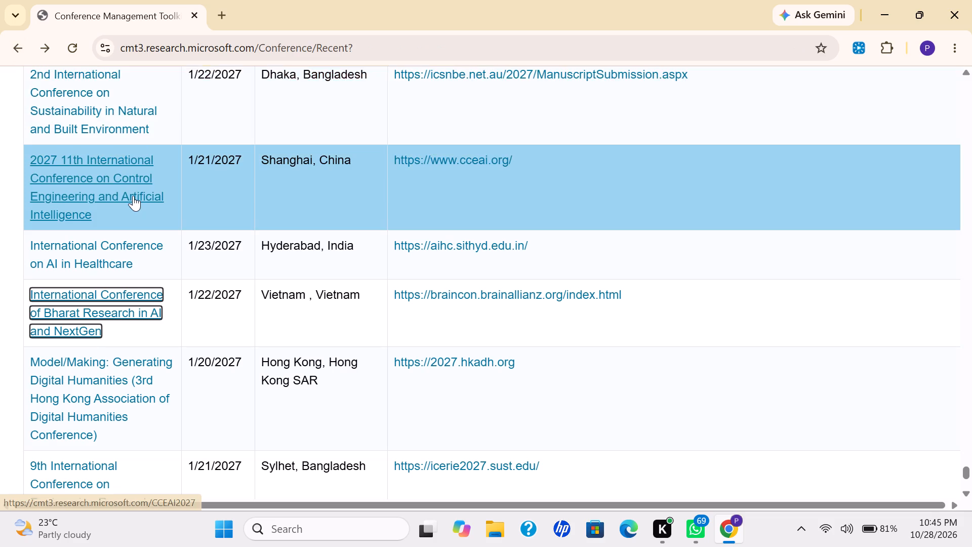
scroll(133, 196, "down", 2)
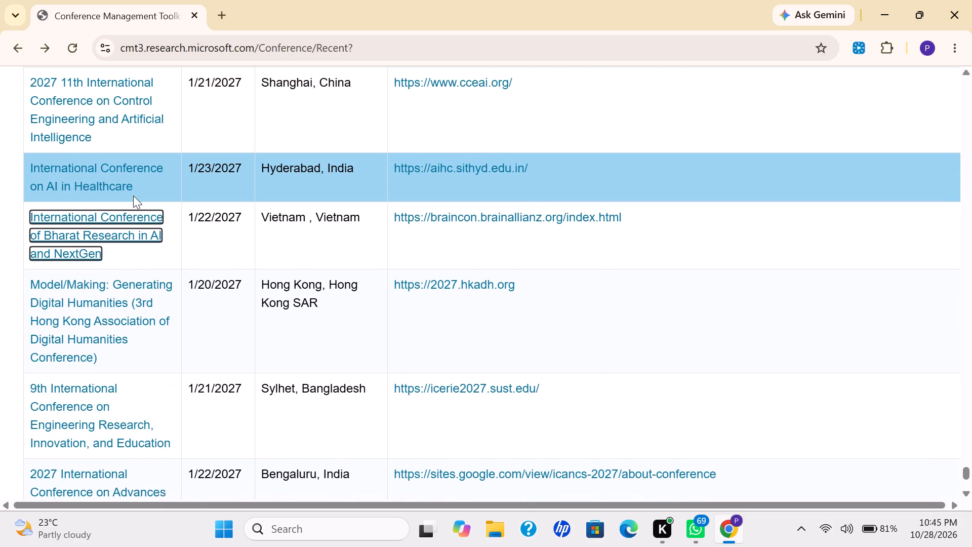
scroll(133, 196, "down", 1)
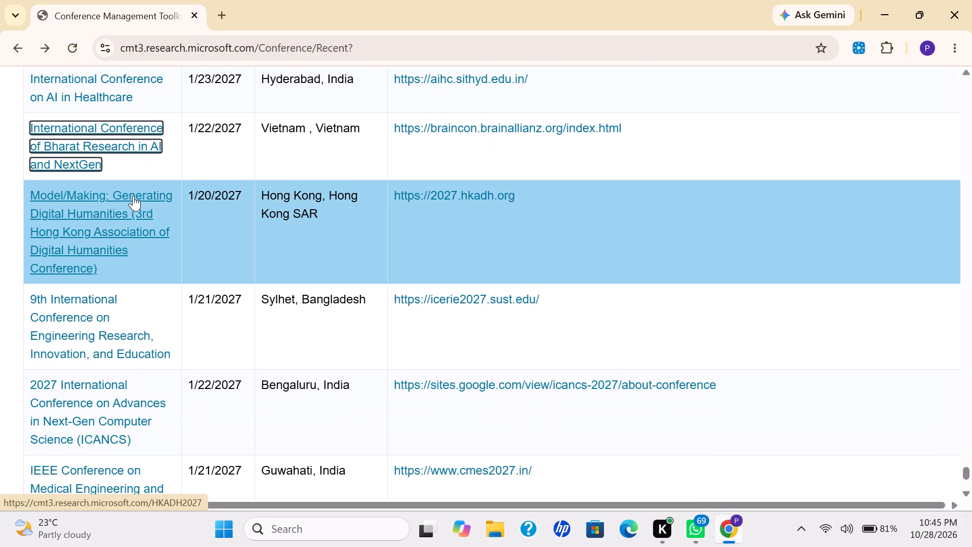
scroll(133, 196, "down", 1)
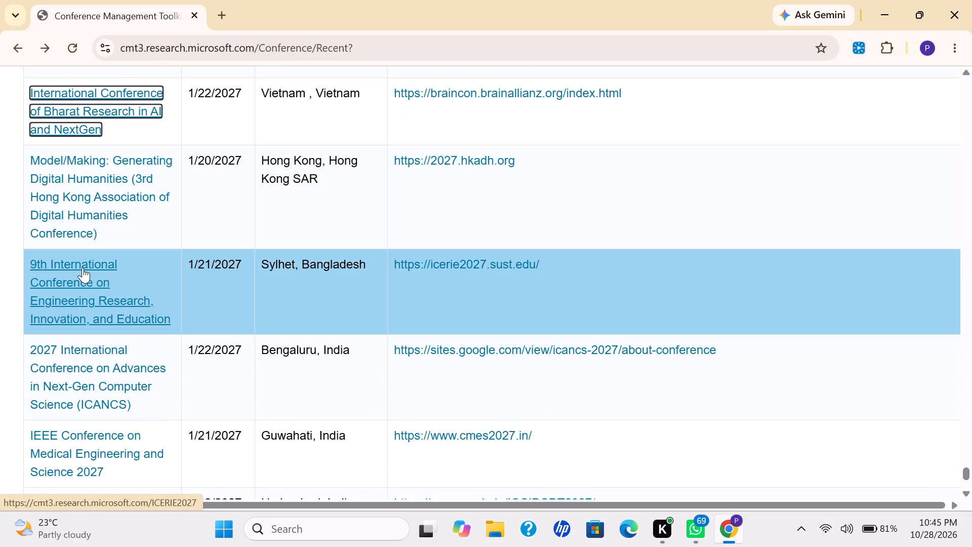
left_click(83, 267)
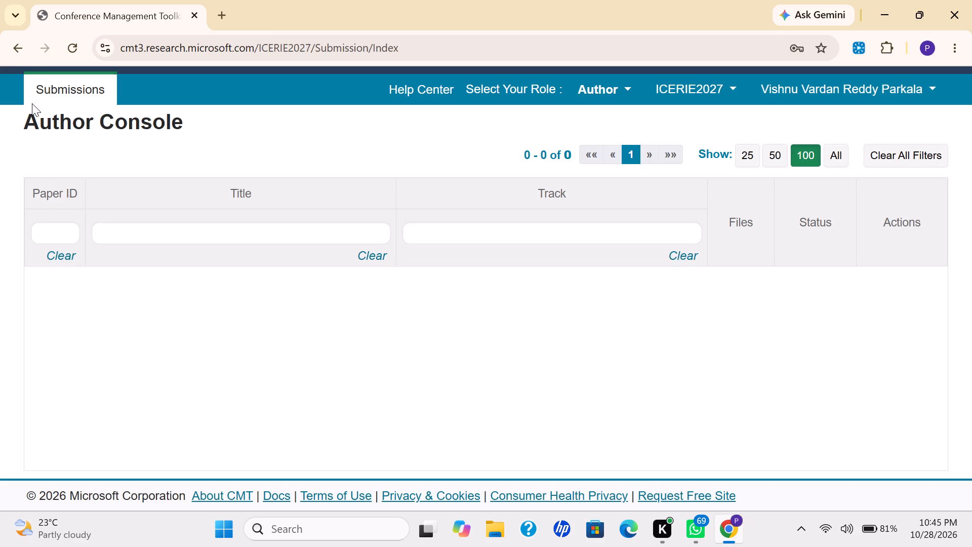
Return to the list and open the Bengaluru conference on Advances in Next-Gen Computer Science (ICANCS) to check its author console.
left_click(22, 50)
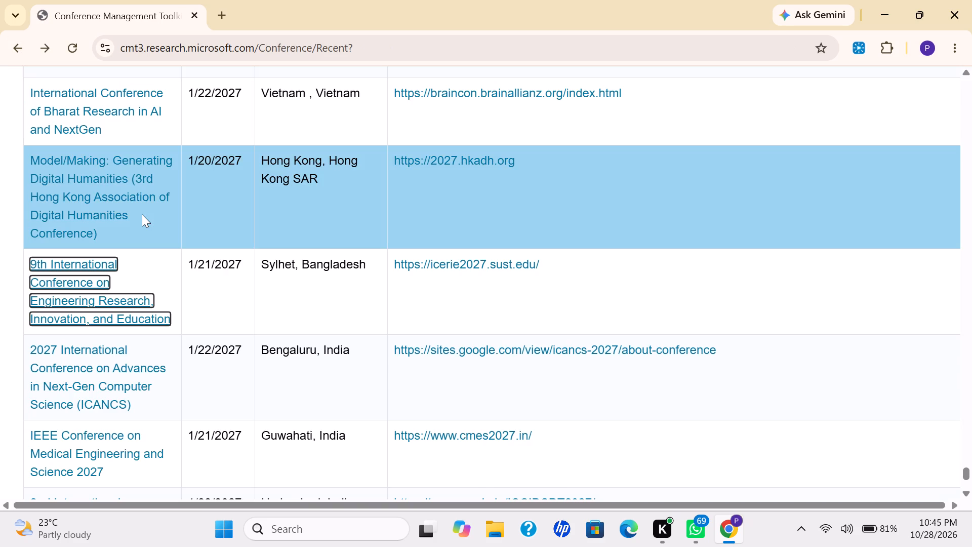
scroll(142, 214, "down", 2)
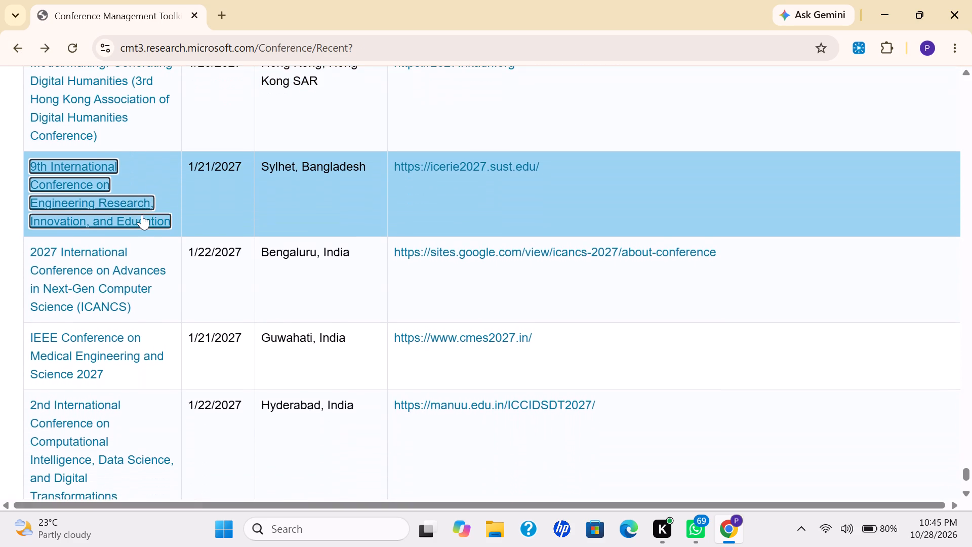
left_click(122, 249)
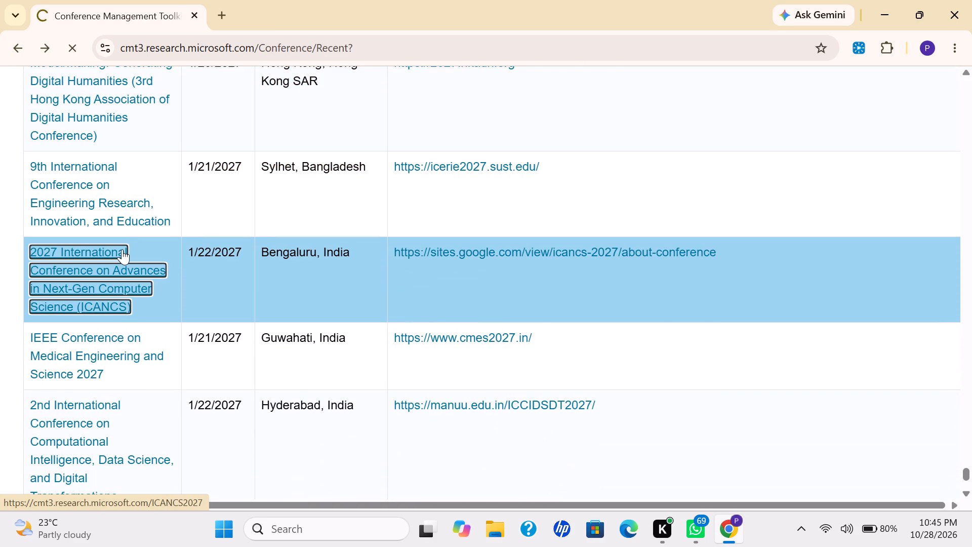
Return to the recent conferences list, open the ICANCS 2027 website, read its About Conference page, and close the site.
left_click(18, 55)
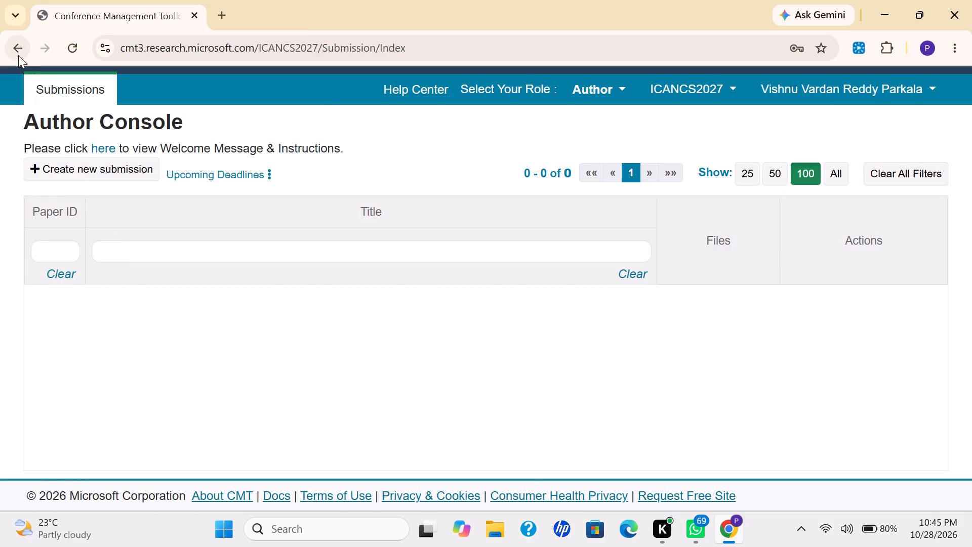
left_click(459, 262)
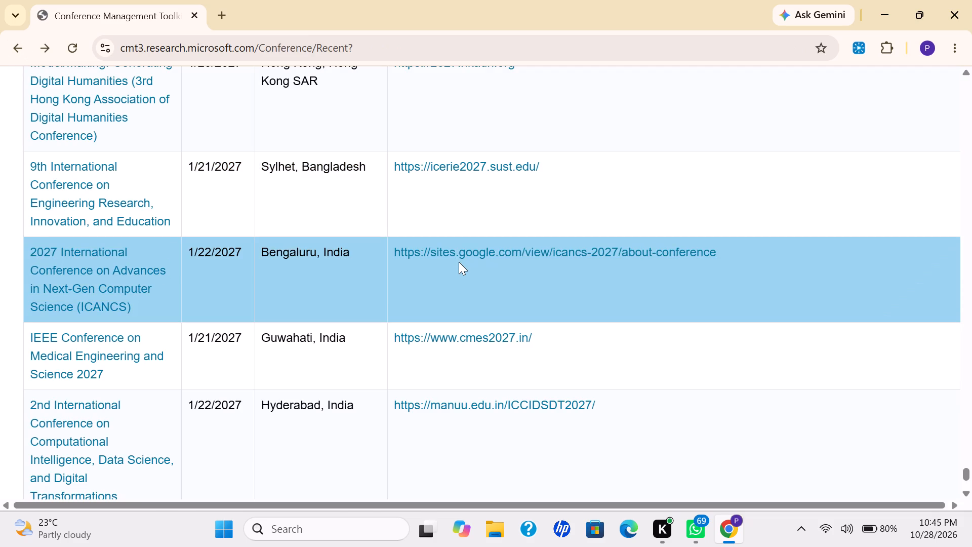
left_click(438, 256)
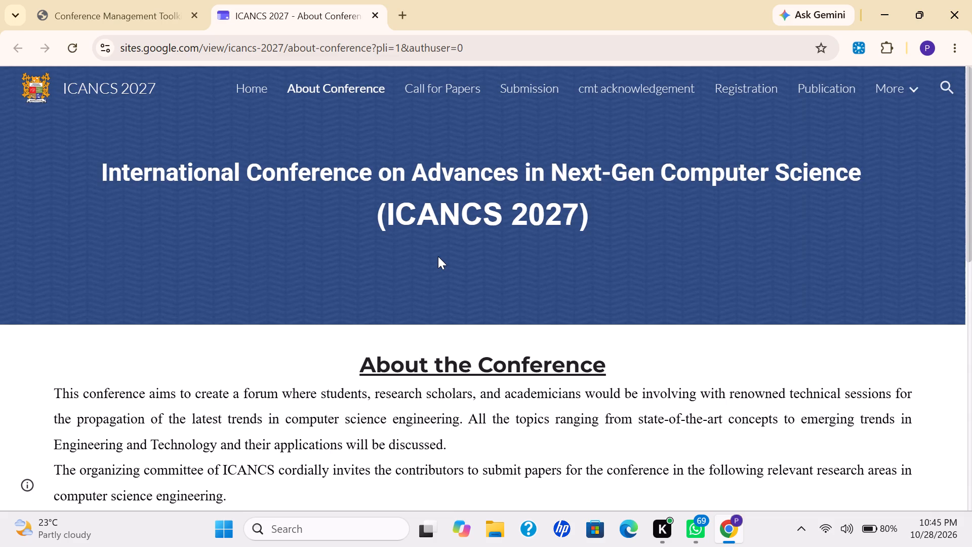
scroll(438, 256, "down", 1)
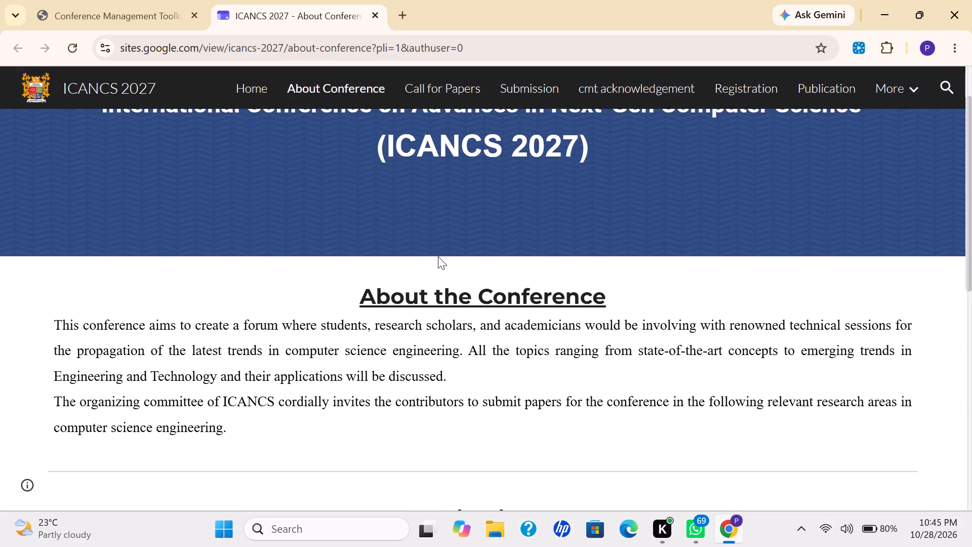
scroll(438, 256, "down", 2)
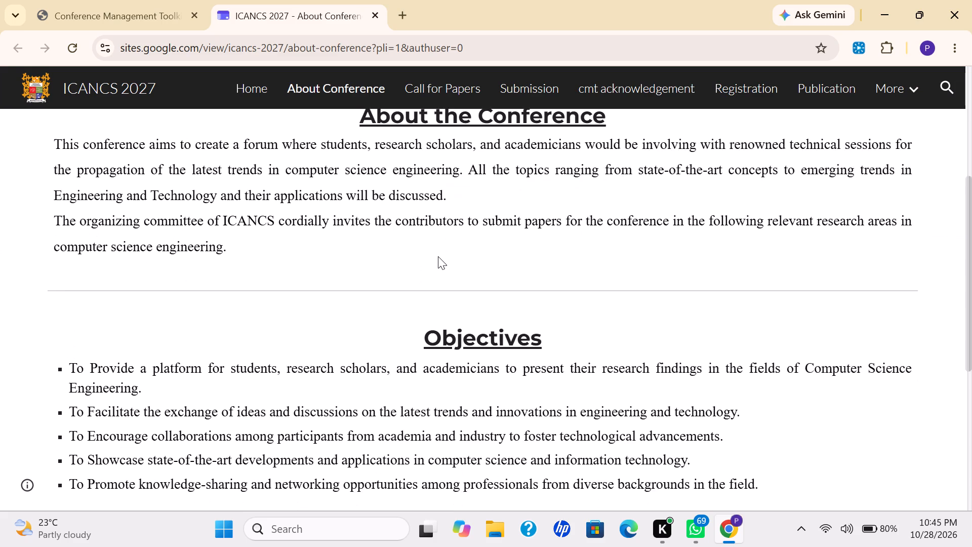
scroll(438, 256, "down", 4)
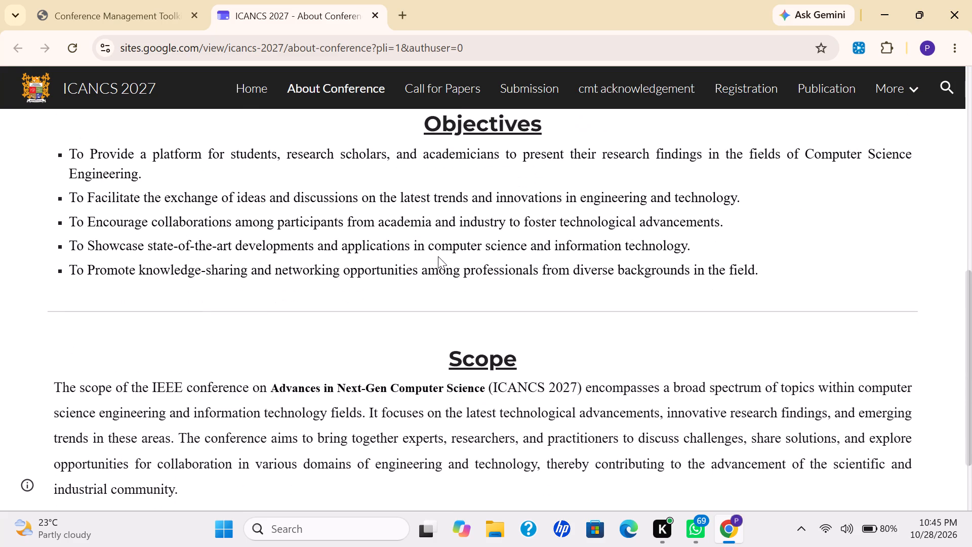
scroll(438, 256, "down", 1)
scroll(438, 256, "up", 1)
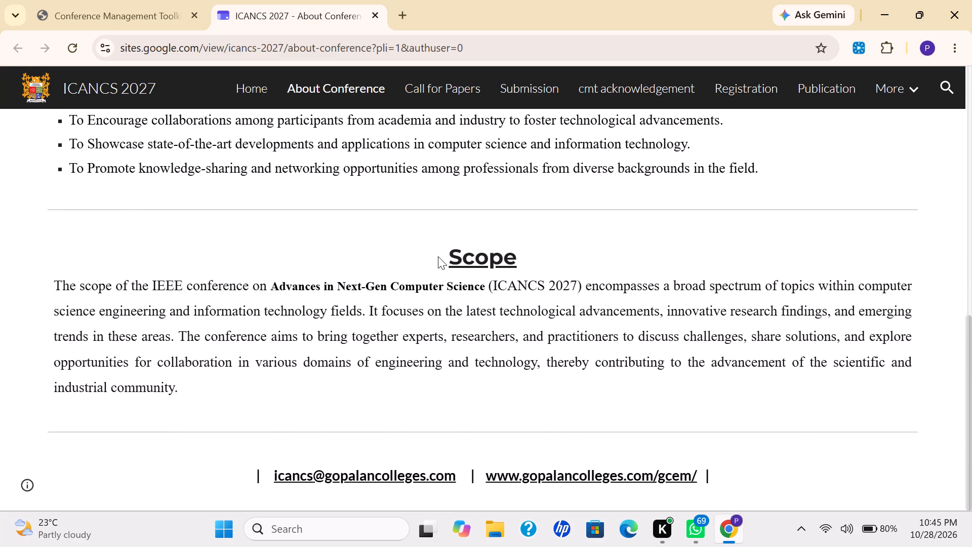
scroll(438, 256, "up", 3)
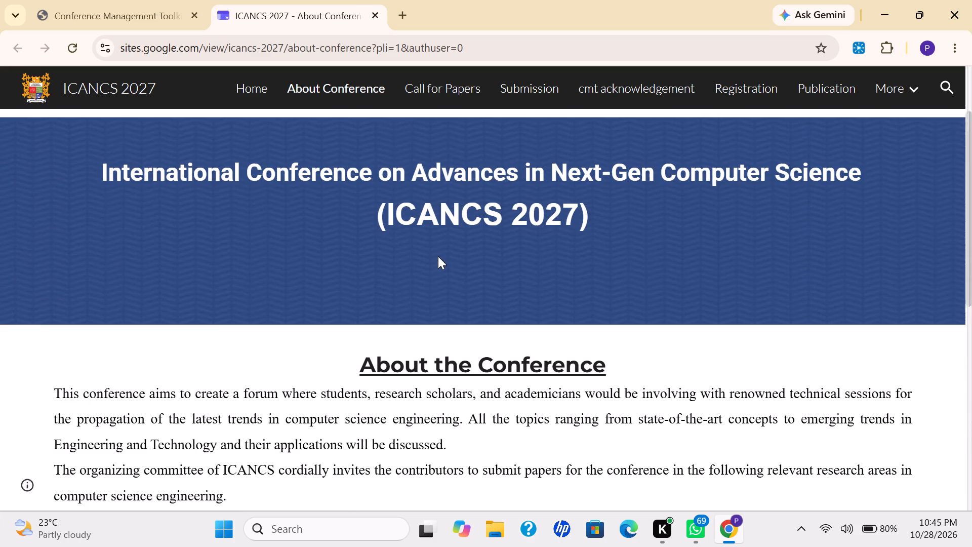
scroll(438, 256, "up", 2)
left_click(376, 18)
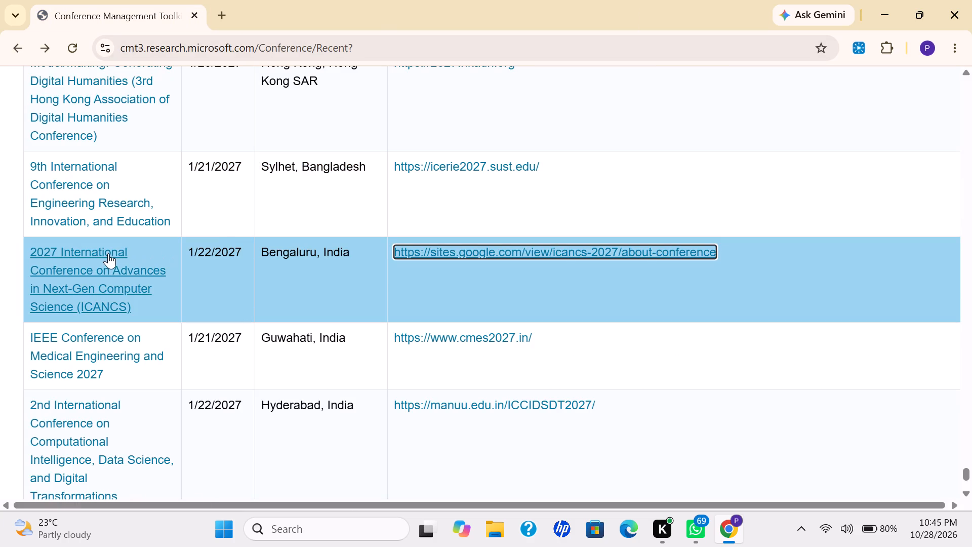
Start a new ICANCS submission titled "Skill Lens: An AI-Powered Career Development Platform with Peer-to-Peer Collaborative Learning".
left_click(108, 253)
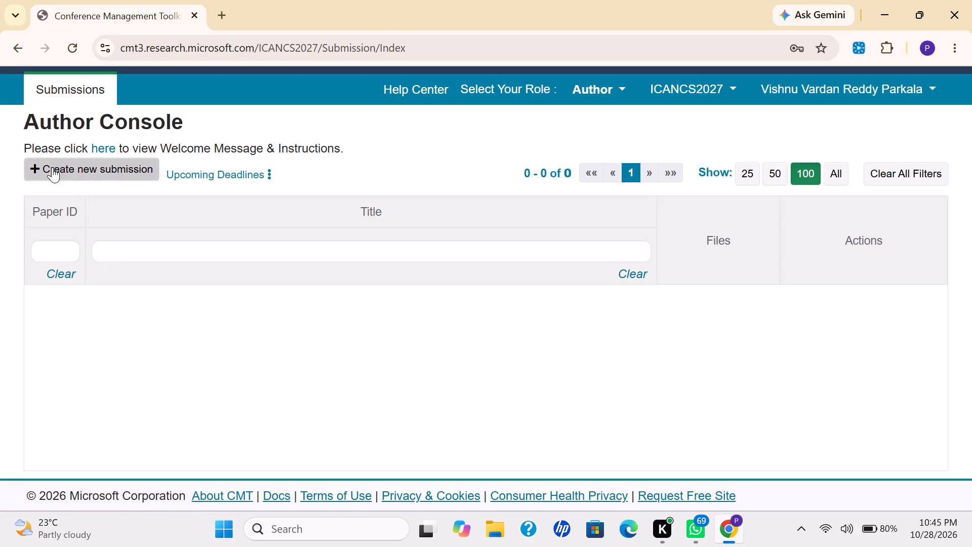
left_click(50, 177)
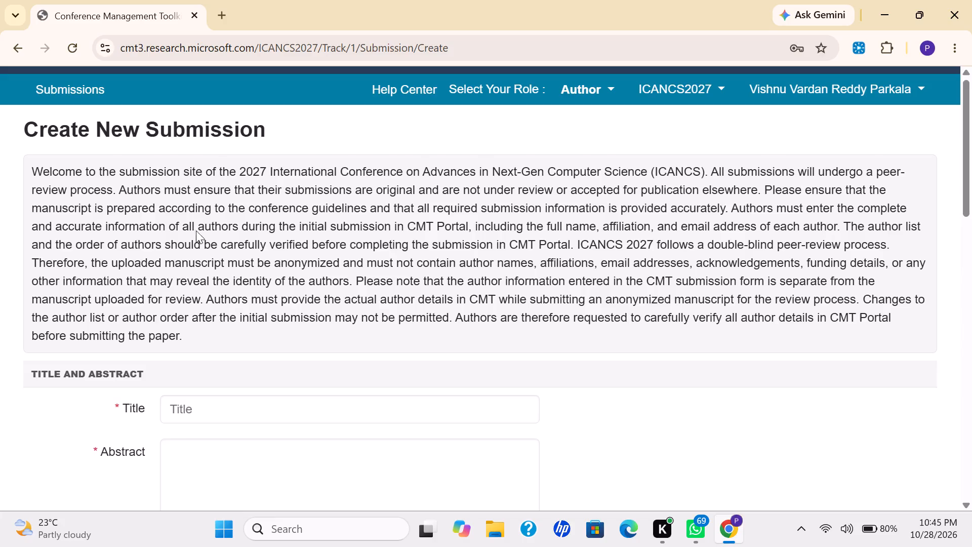
scroll(223, 343, "down", 1)
left_click(232, 336)
left_click(264, 374)
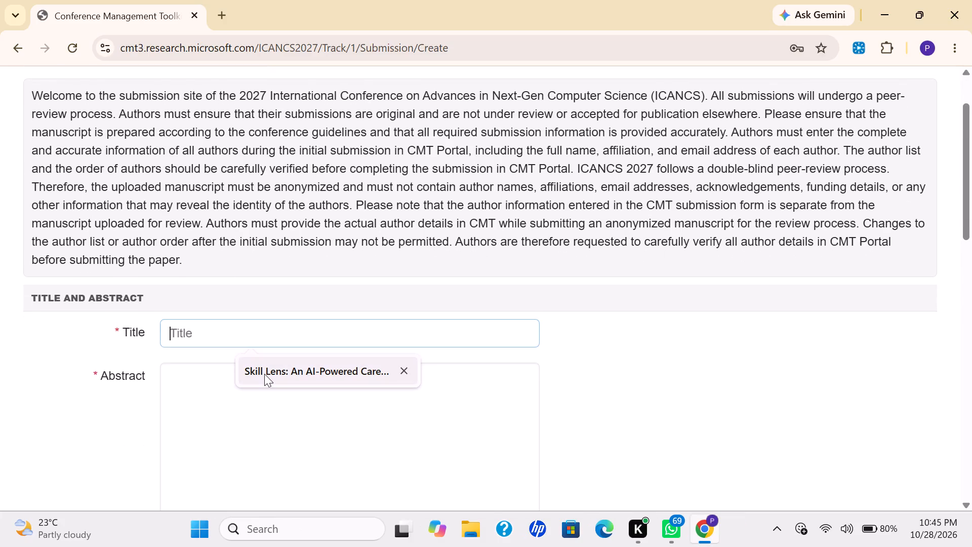
Fill in the submission's abstract with the full text copied from the abstract text file in the desktop's skill lens folder.
scroll(264, 374, "down", 1)
left_click(252, 374)
scroll(252, 374, "down", 2)
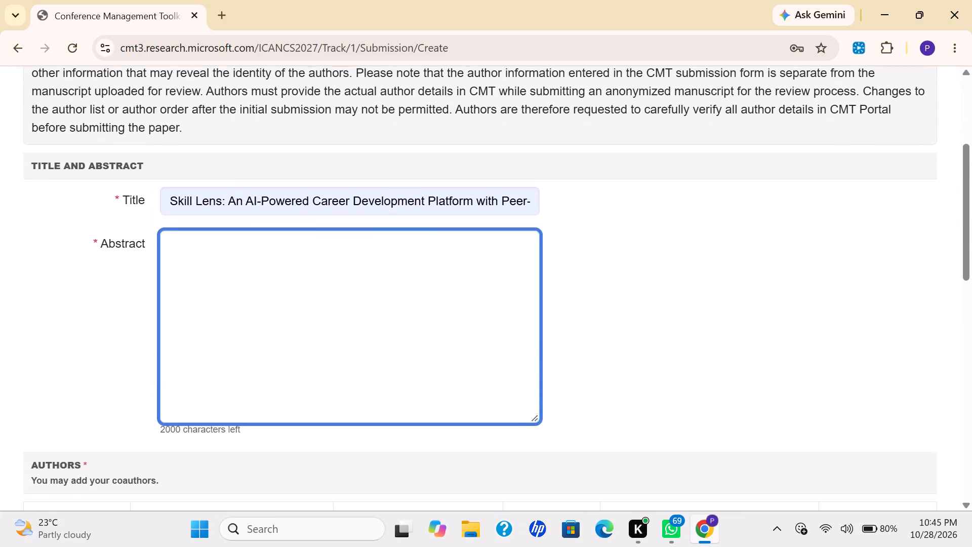
scroll(252, 374, "down", 2)
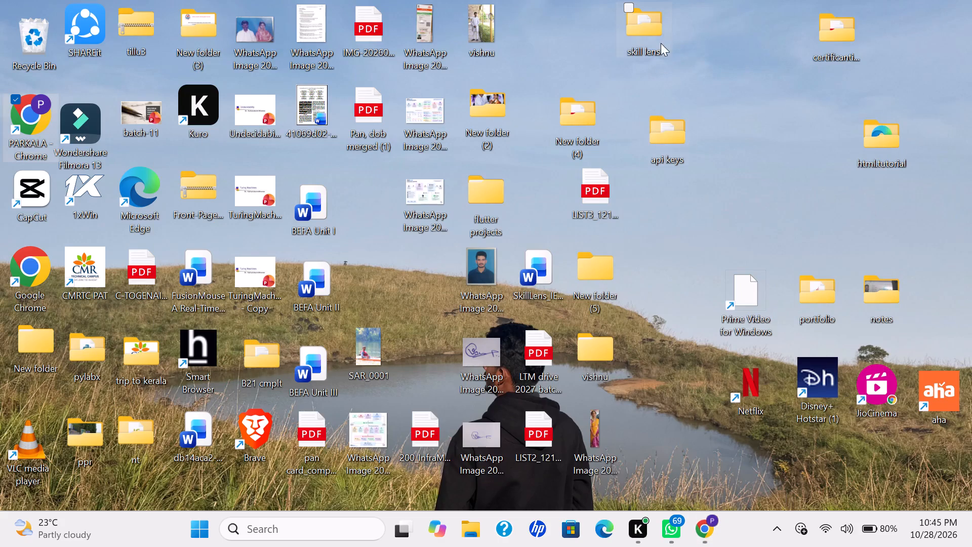
double_click(660, 33)
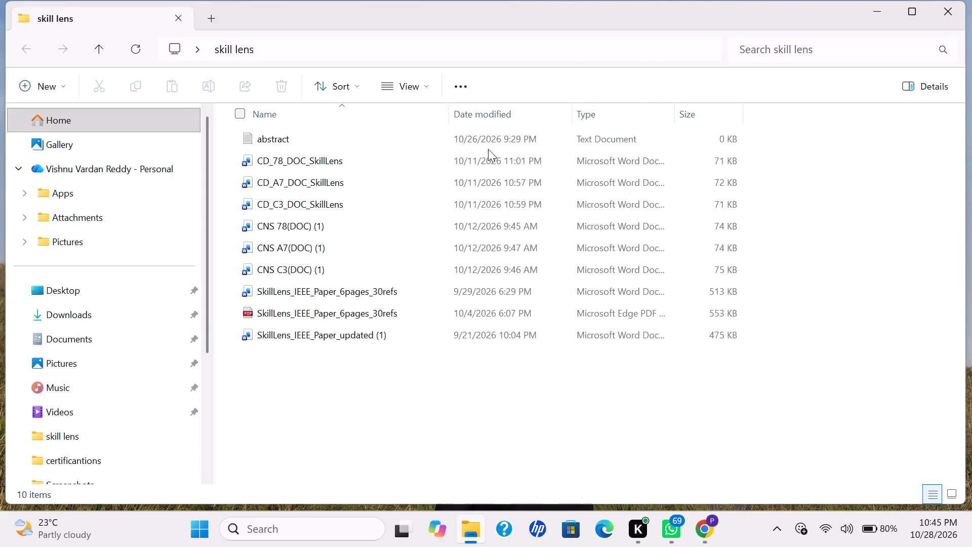
left_click_drag(488, 149, 468, 144)
left_click(468, 144)
double_click(468, 144)
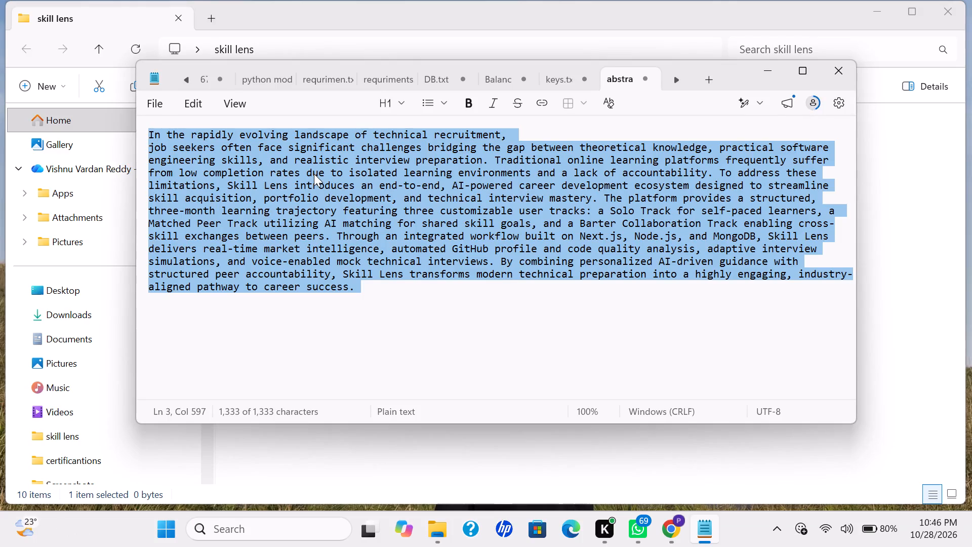
key("ctrl+c")
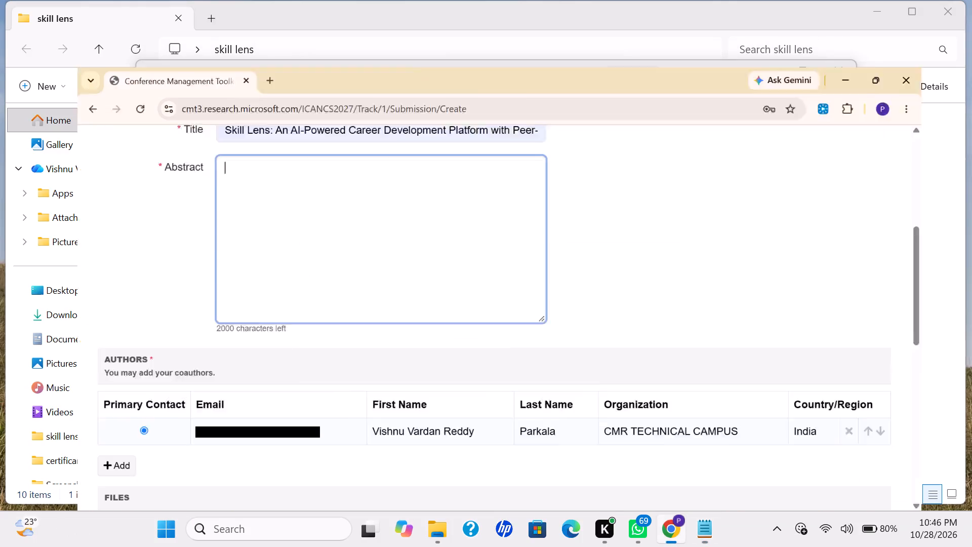
key("ctrl+v")
Upload the PDF version of SkillLens_IEEE_Paper_6pages_30refs from the desktop's skill lens folder to the submission.
scroll(340, 137, "down", 2)
scroll(380, 288, "down", 3)
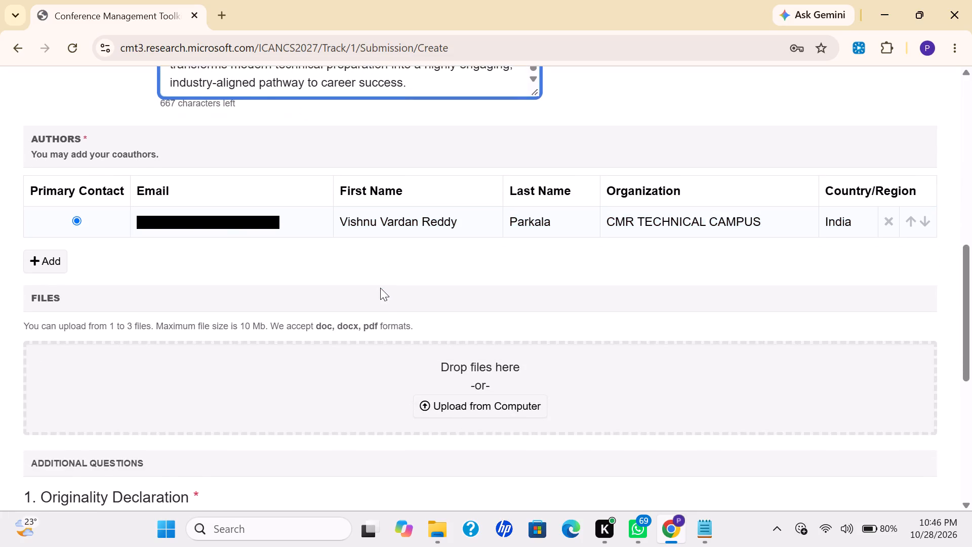
left_click(461, 394)
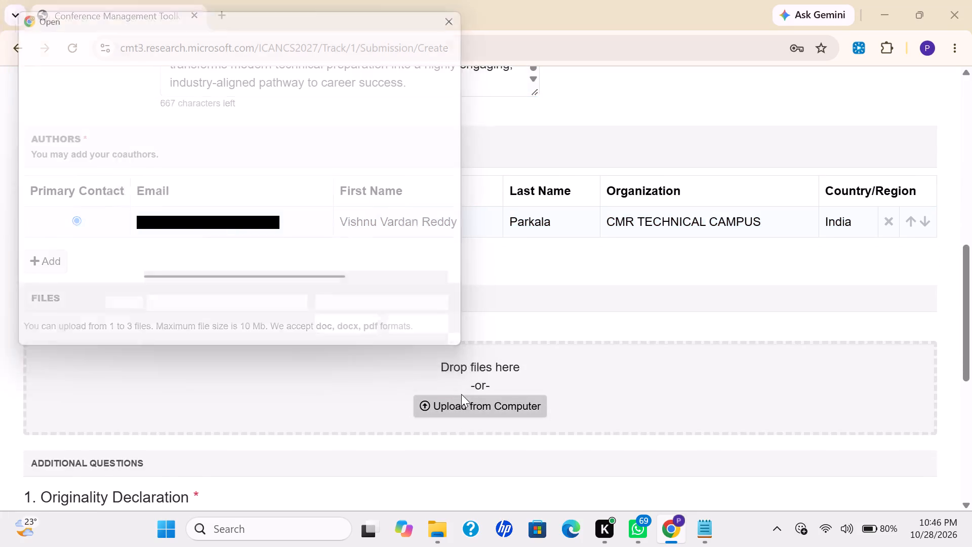
left_click(65, 209)
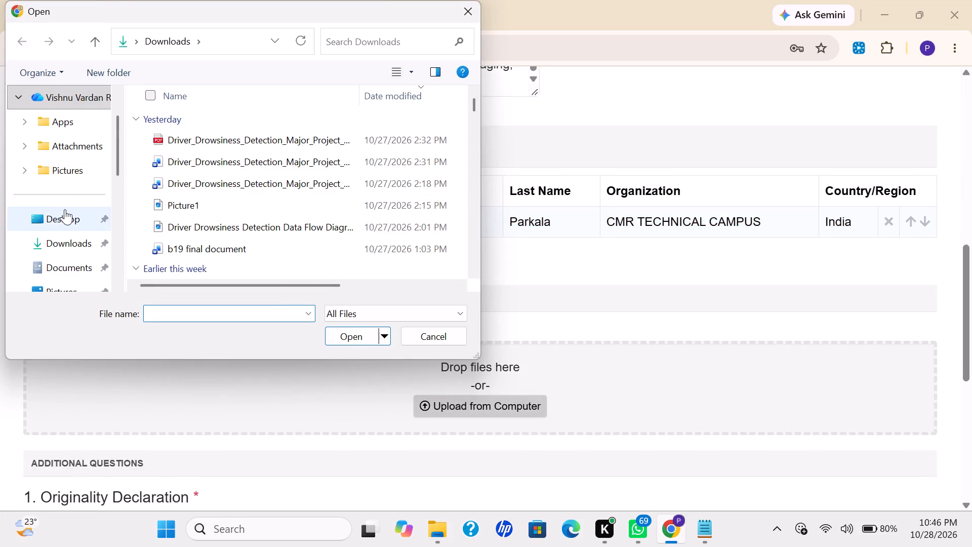
scroll(395, 169, "down", 1)
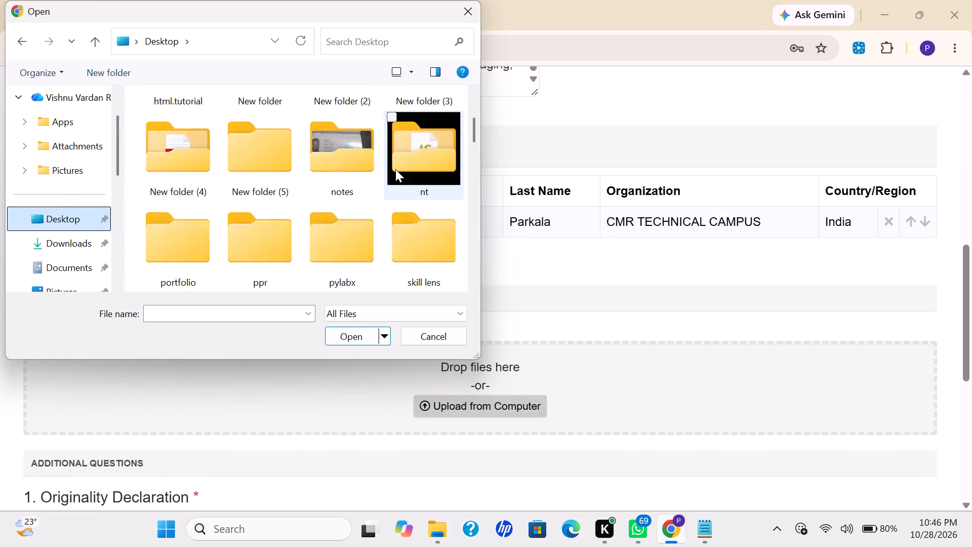
scroll(395, 169, "down", 1)
scroll(395, 169, "up", 1)
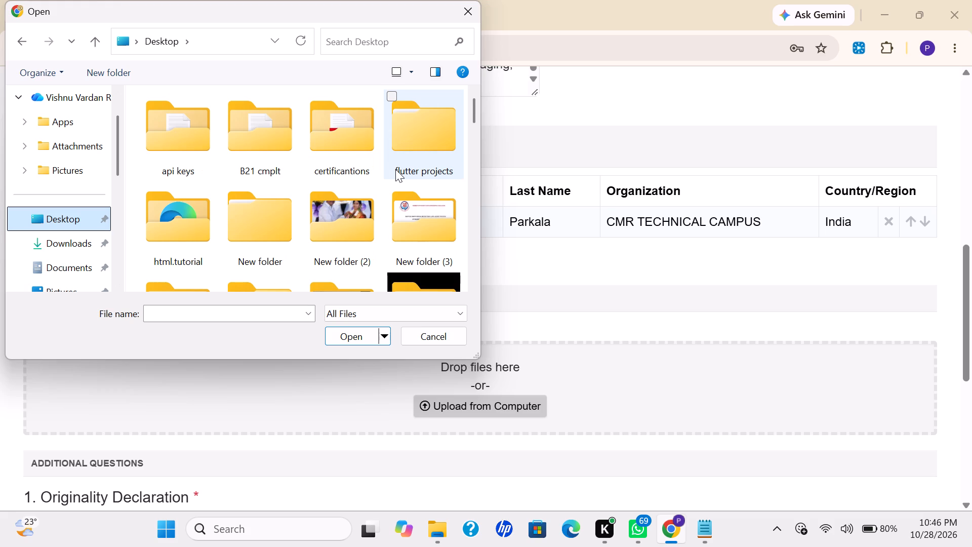
scroll(395, 169, "down", 3)
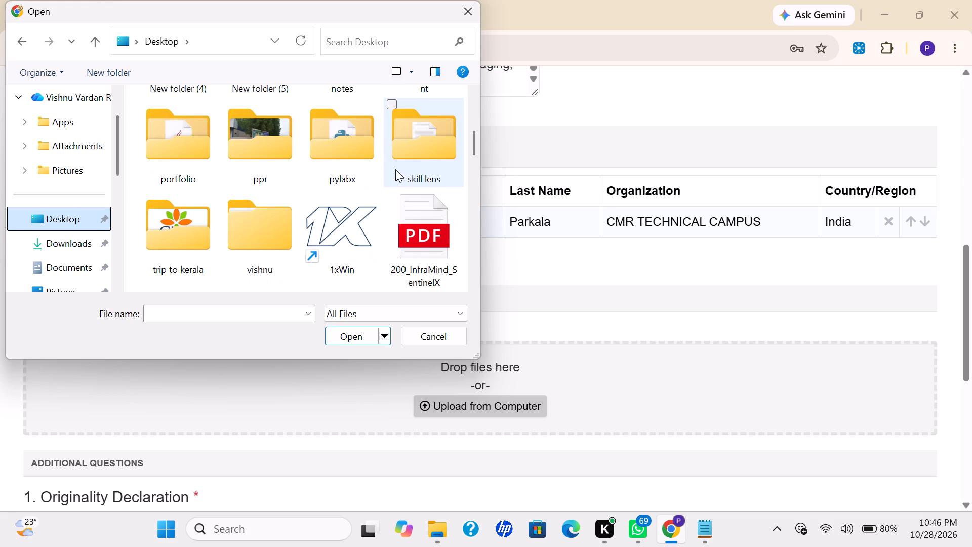
double_click(414, 173)
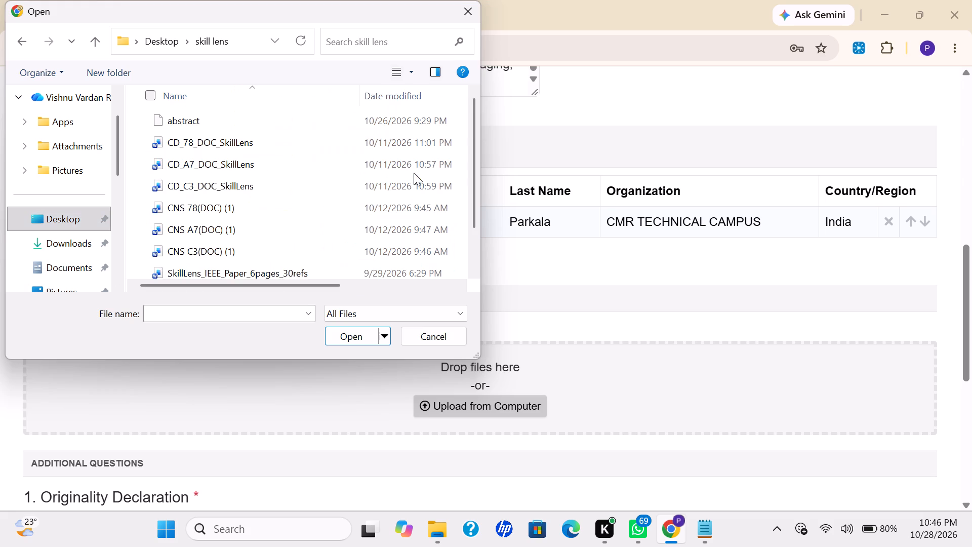
scroll(275, 190, "down", 2)
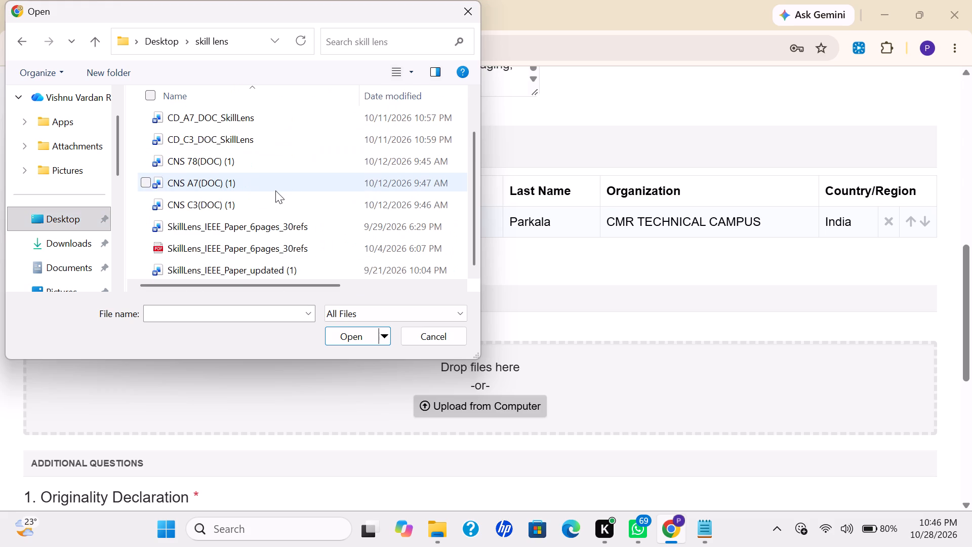
left_click(305, 251)
left_click(356, 341)
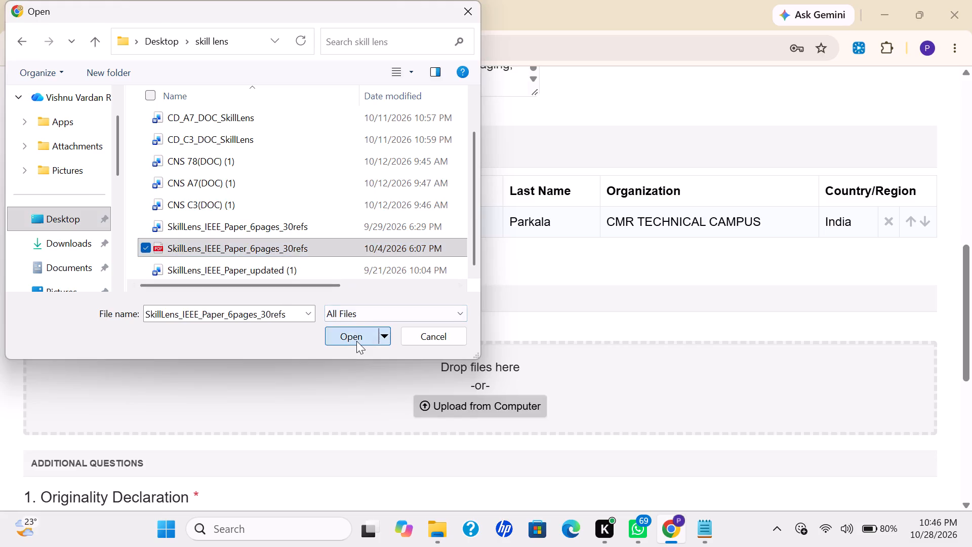
Agree to the originality declaration, the double-blind peer-review requirements, and the all-author inclusion and order confirmation.
scroll(459, 338, "down", 1)
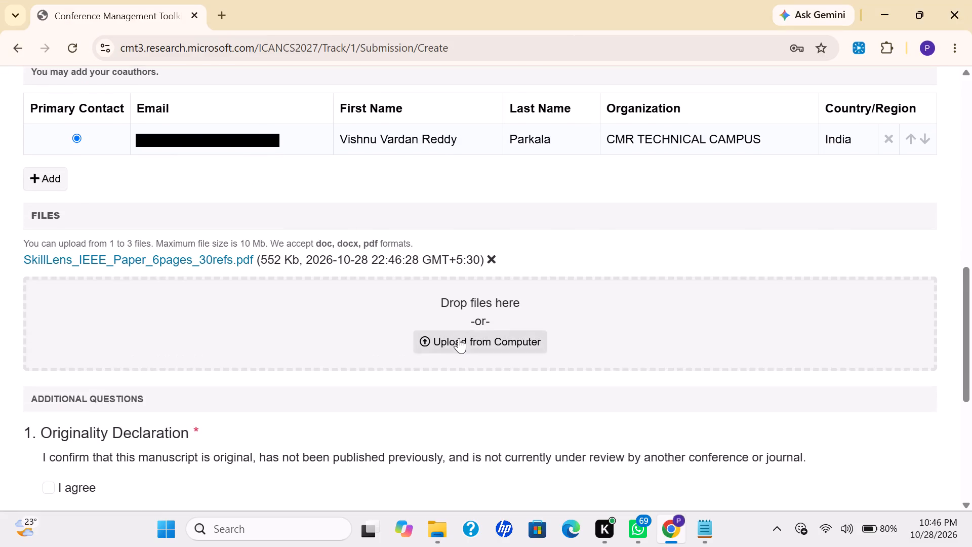
scroll(459, 338, "down", 2)
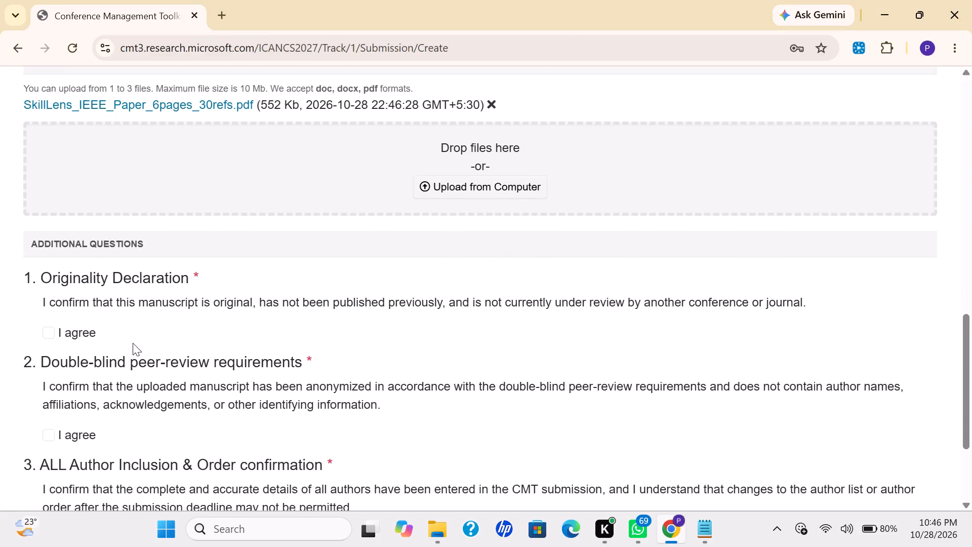
left_click(46, 328)
left_click(49, 440)
scroll(49, 440, "down", 2)
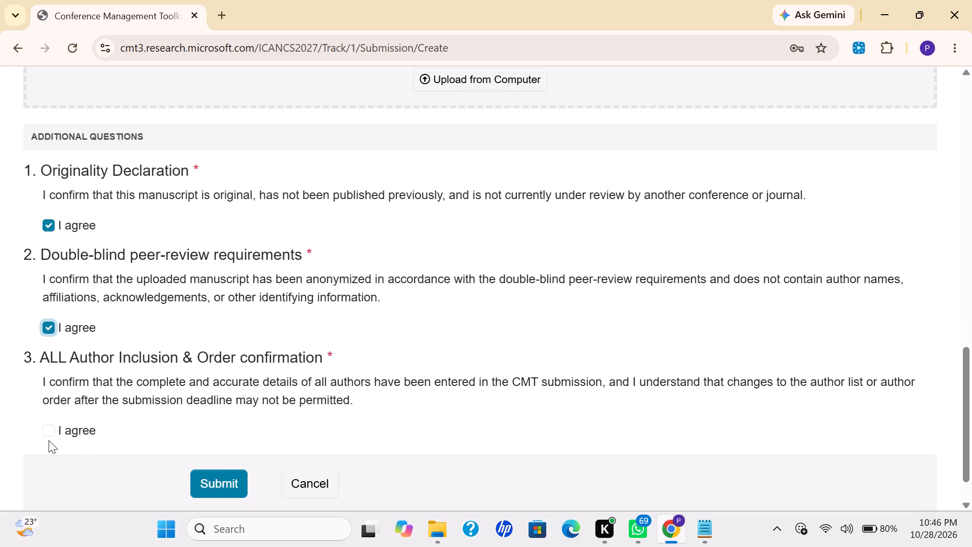
left_click(50, 423)
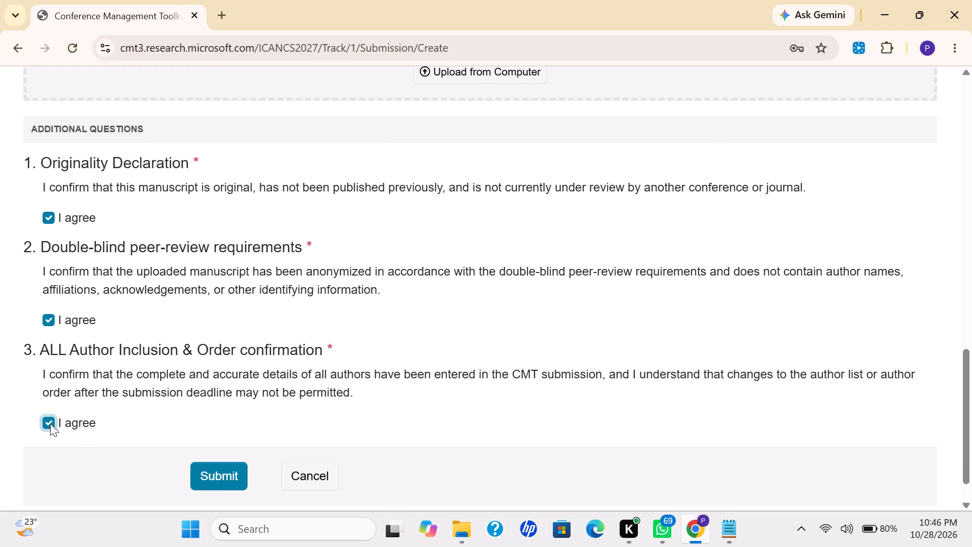
Submit the completed Skill Lens paper to ICANCS 2027.
scroll(50, 423, "down", 1)
left_click(213, 427)
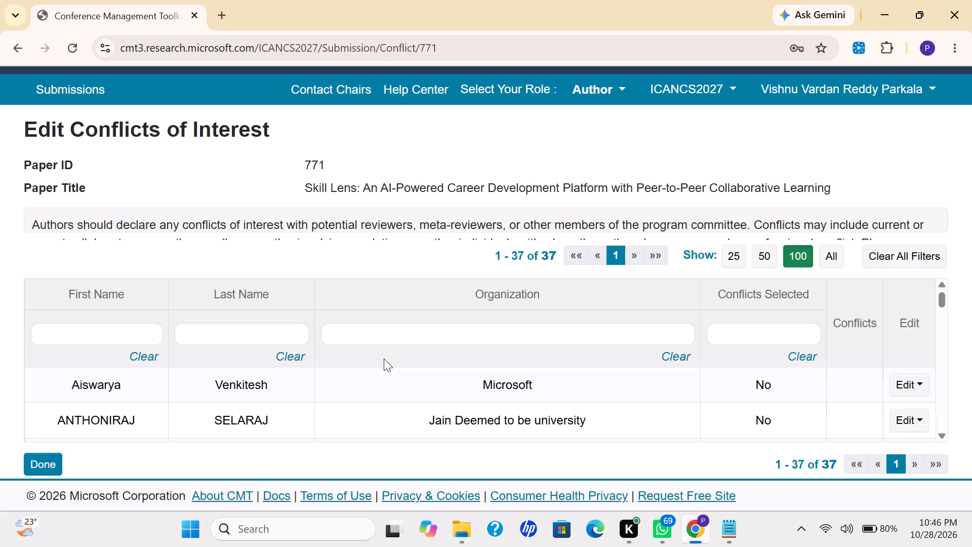
Look through the potential reviewers and their organizations in the conflicts of interest list for the Skill Lens paper.
scroll(384, 359, "down", 1)
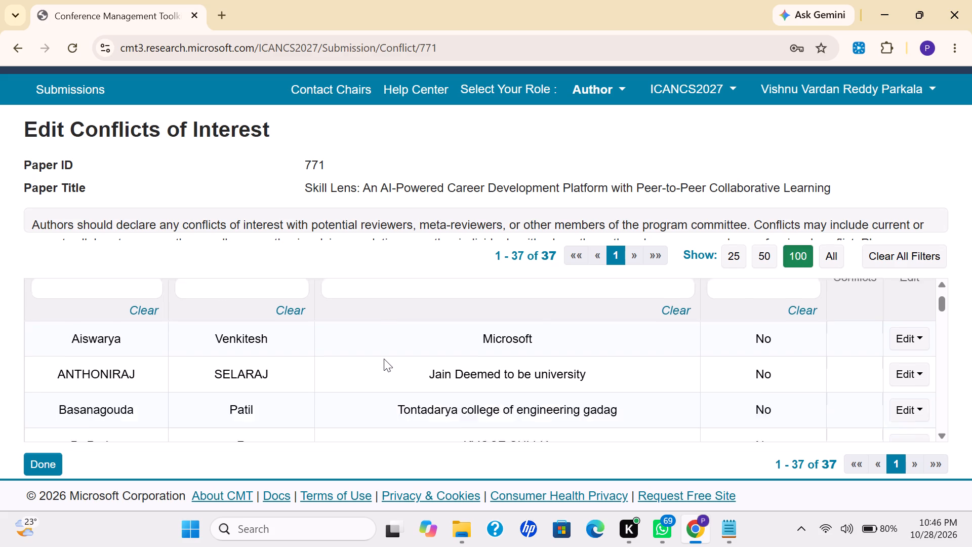
scroll(384, 359, "down", 2)
scroll(384, 359, "up", 2)
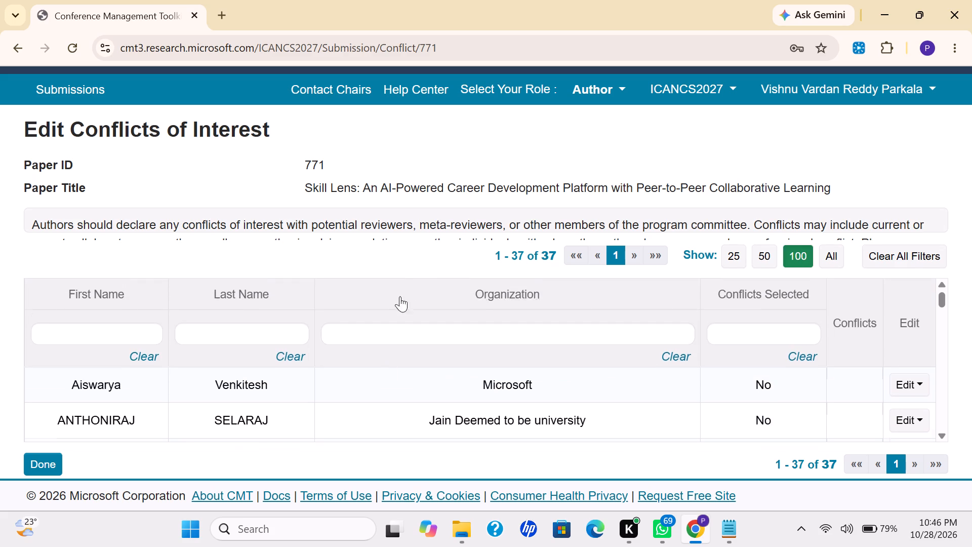
scroll(441, 274, "up", 2)
scroll(441, 274, "down", 2)
scroll(447, 351, "down", 3)
scroll(447, 351, "up", 7)
Go back to the conference list and open the ICANCS 2027 author console to check the Skill Lens submission.
left_click(24, 56)
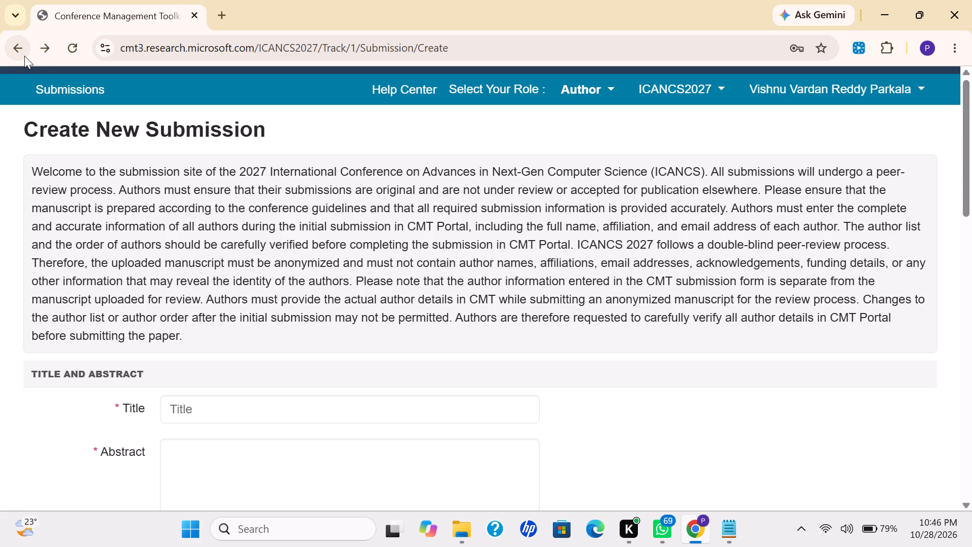
scroll(247, 252, "up", 1)
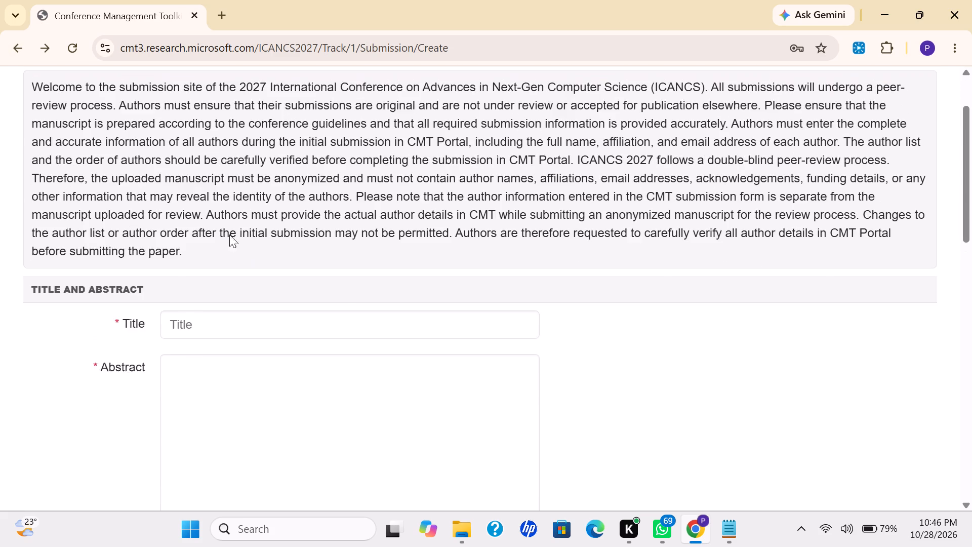
left_click(22, 51)
left_click(22, 51)
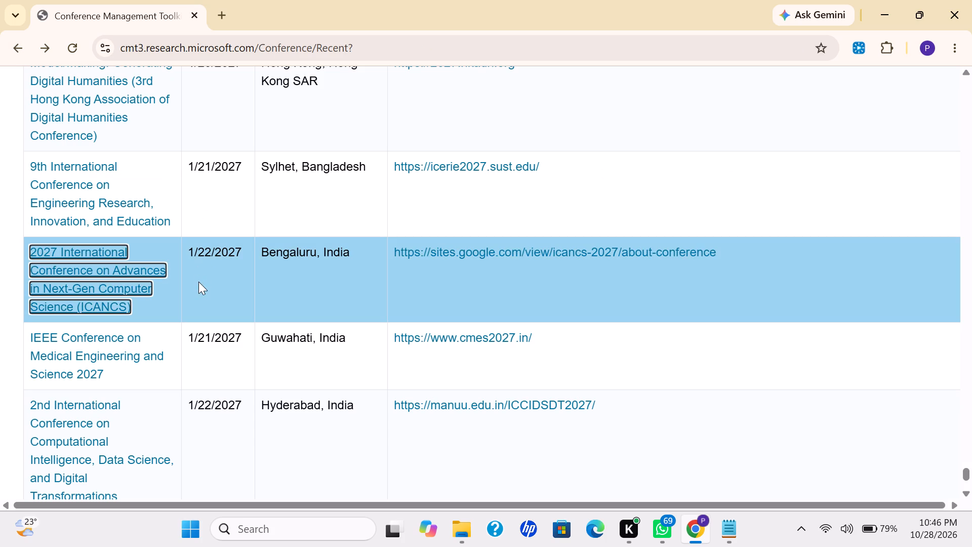
left_click(198, 282)
left_click(152, 274)
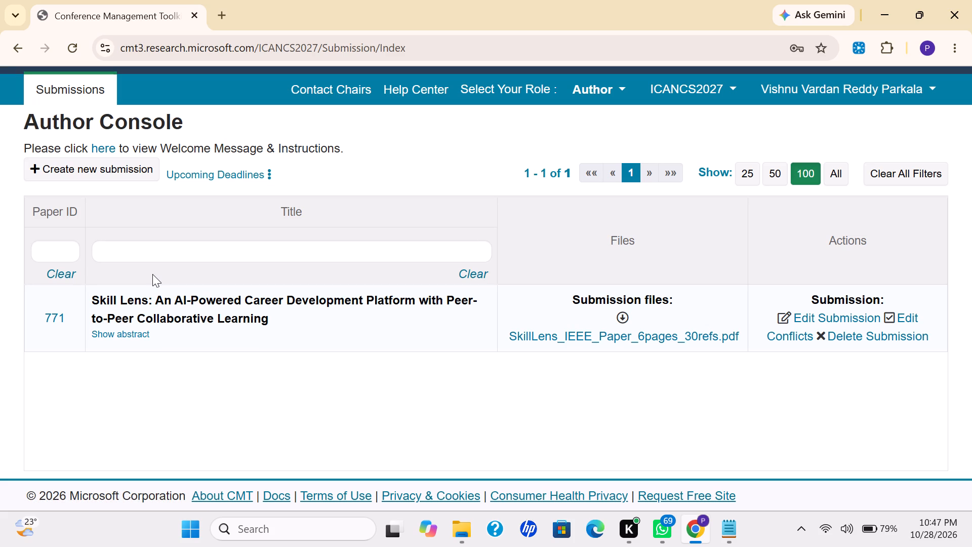
Return from the ICANCS 2027 author console to the list of recent conferences.
left_click(1, 45)
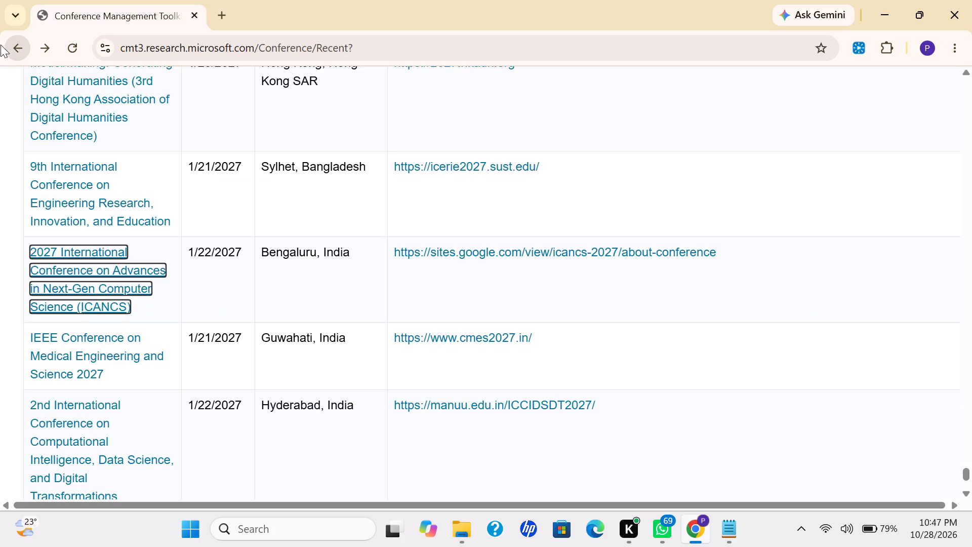
scroll(140, 211, "down", 1)
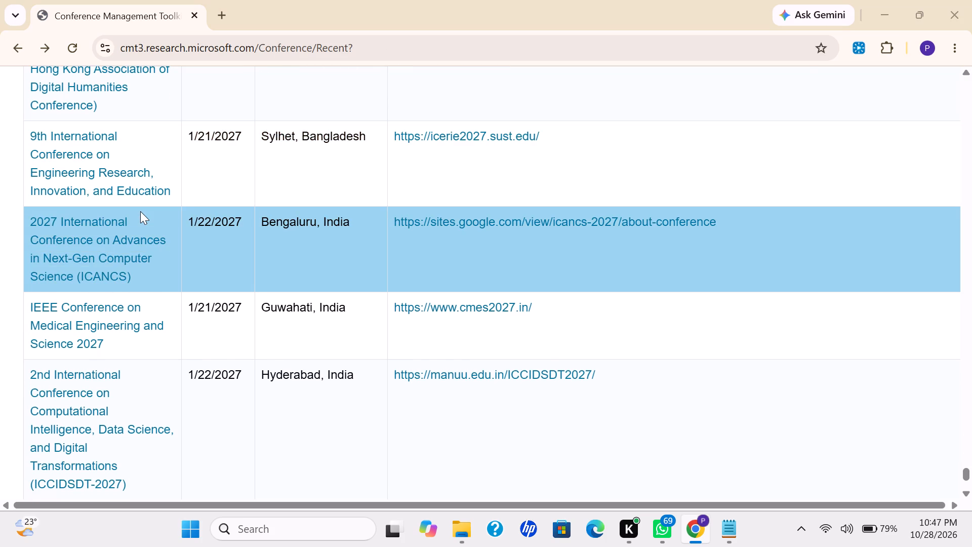
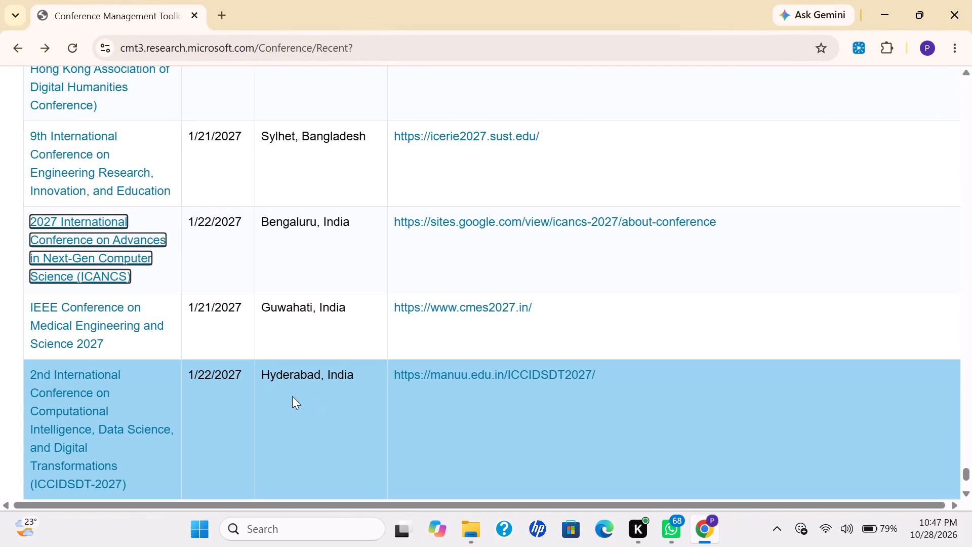
Look through the January 2027 entries in the recent conferences list and open the IEEE AI Engineering and Innovation conference (AIEI2027).
scroll(211, 315, "down", 1)
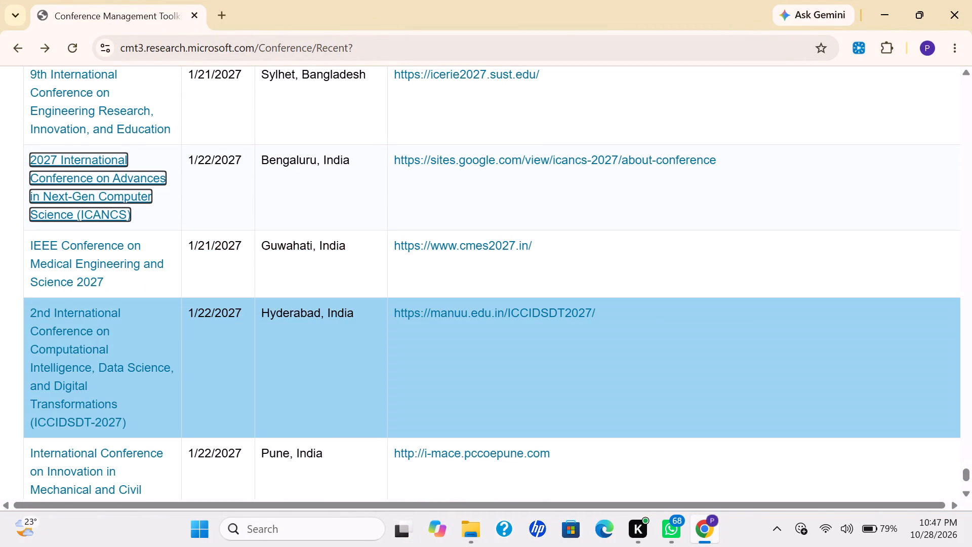
scroll(211, 315, "down", 1)
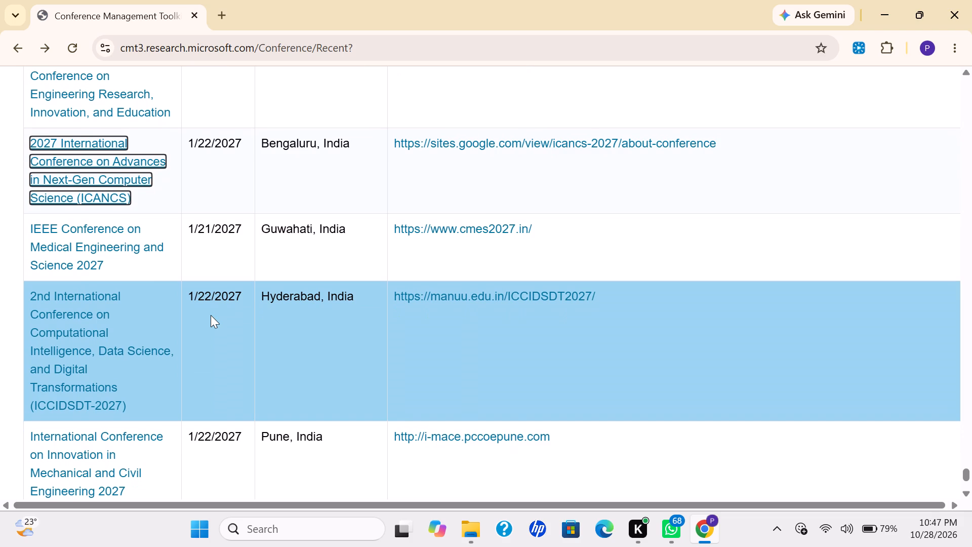
scroll(211, 315, "down", 1)
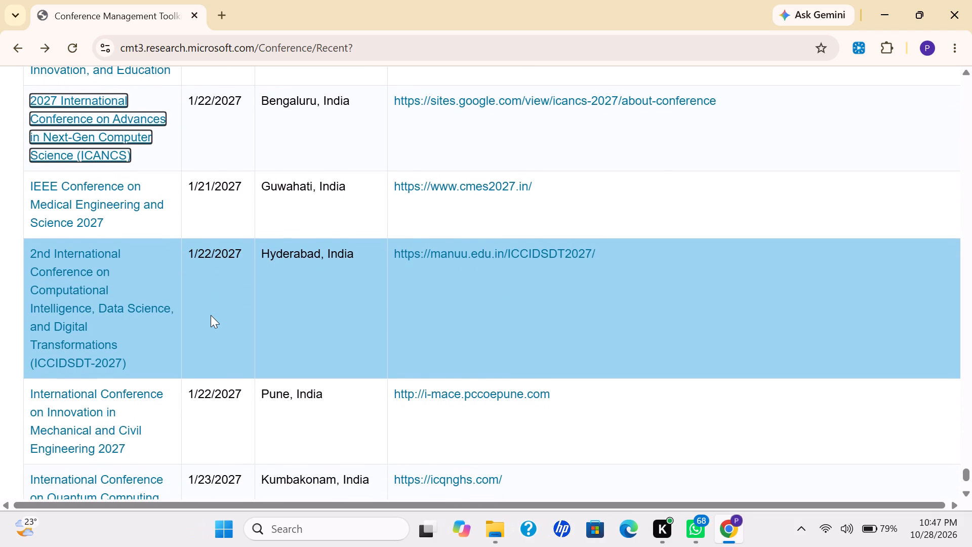
scroll(211, 315, "down", 2)
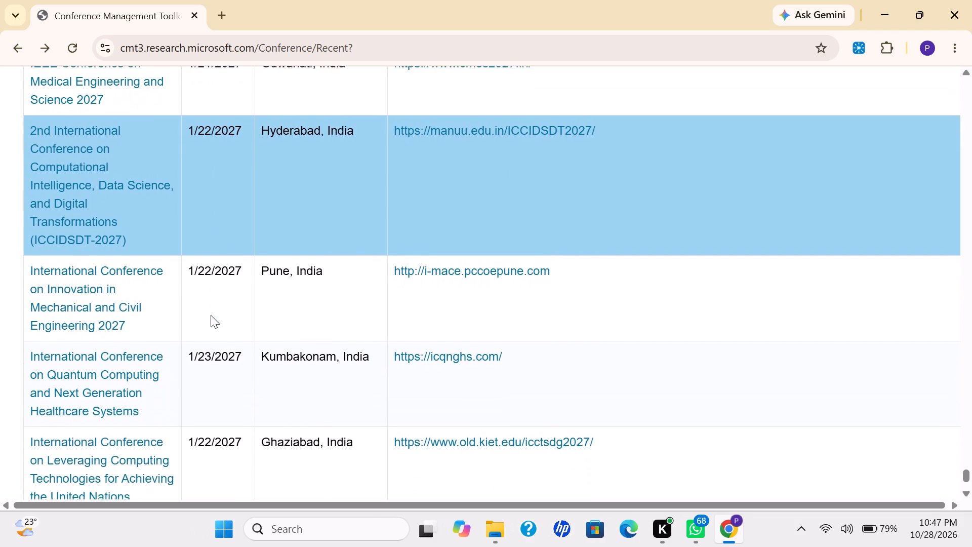
scroll(211, 315, "down", 3)
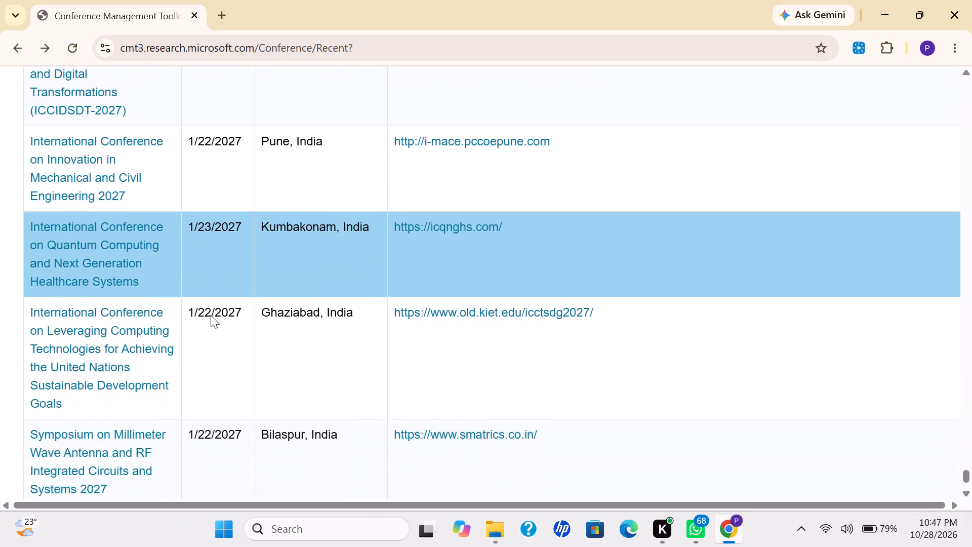
scroll(211, 315, "down", 2)
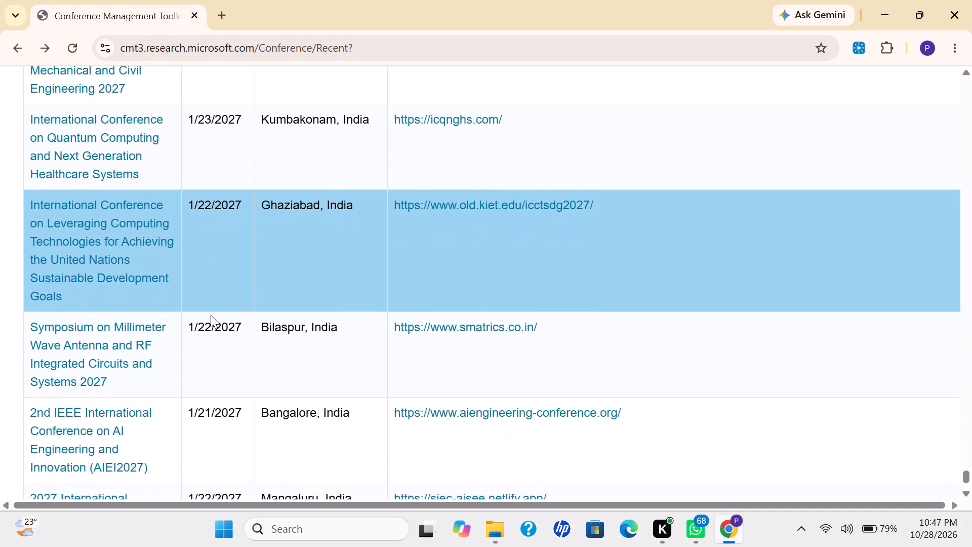
scroll(211, 315, "down", 3)
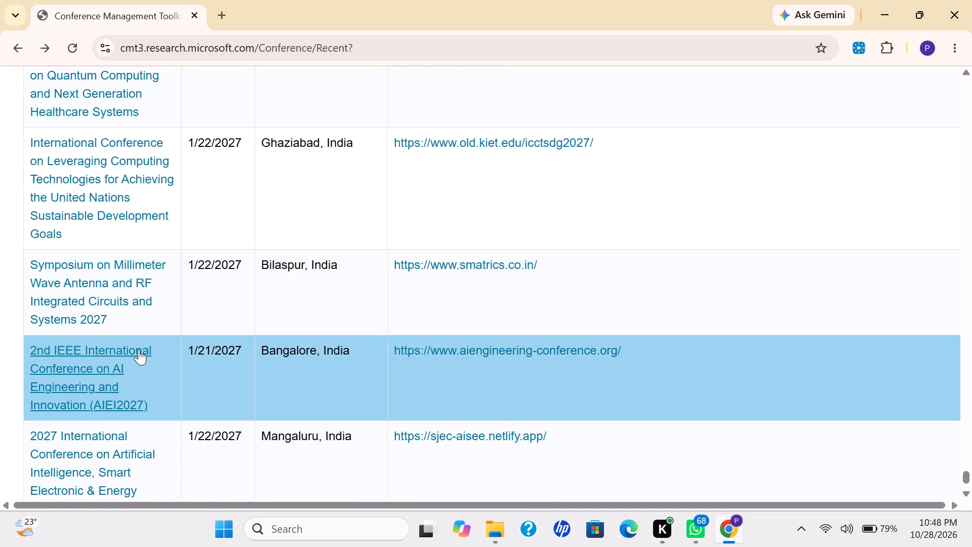
left_click(118, 351)
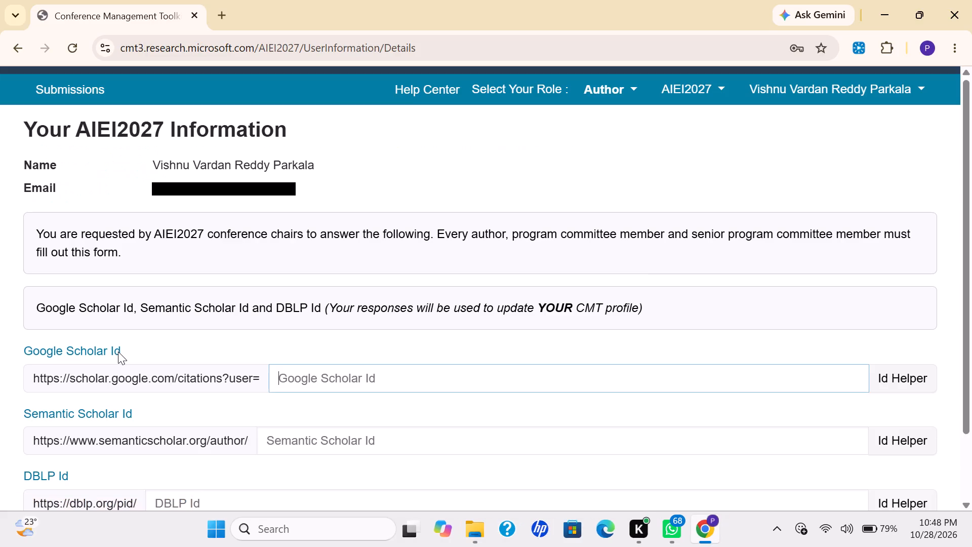
Return to the recent conferences list, go through its remaining entries and load 50 more conferences.
left_click(17, 57)
scroll(233, 269, "down", 1)
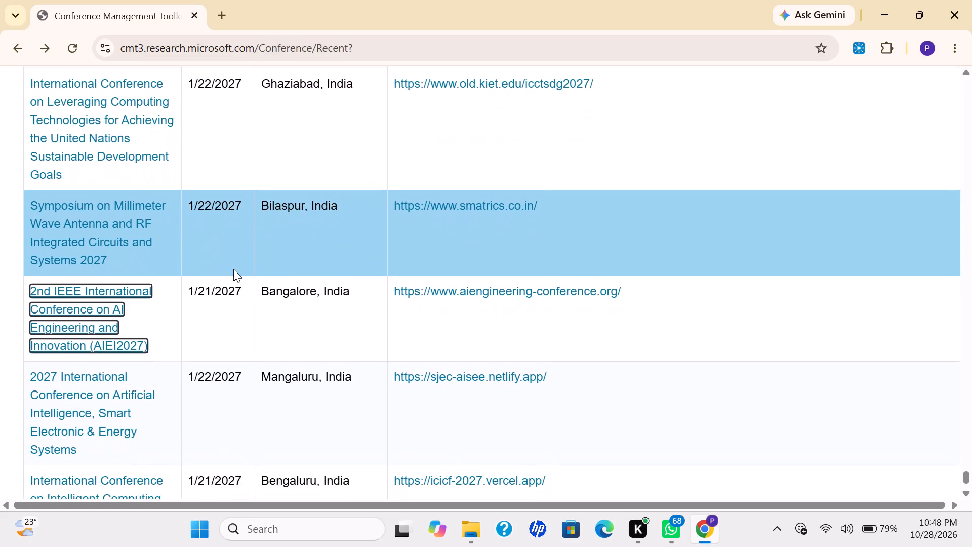
scroll(233, 269, "down", 1)
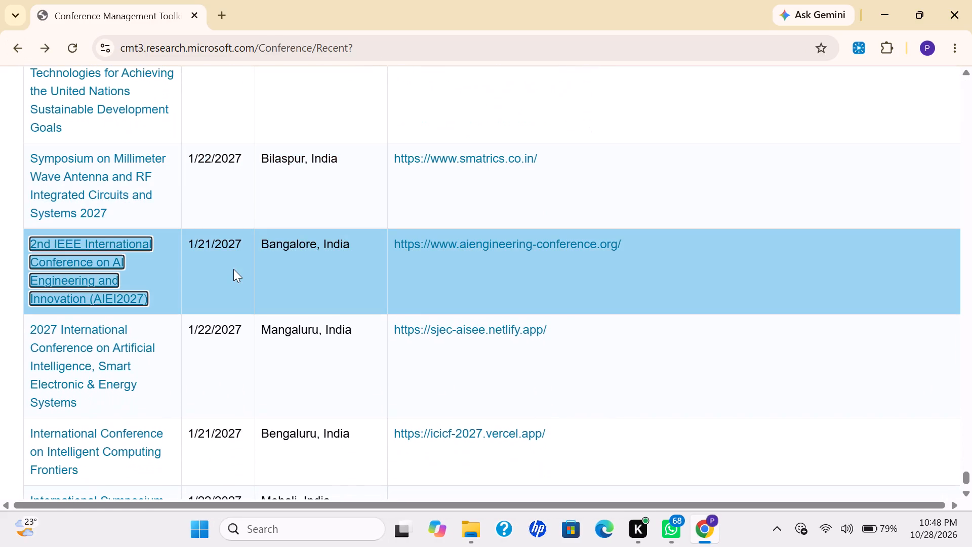
scroll(233, 269, "down", 1)
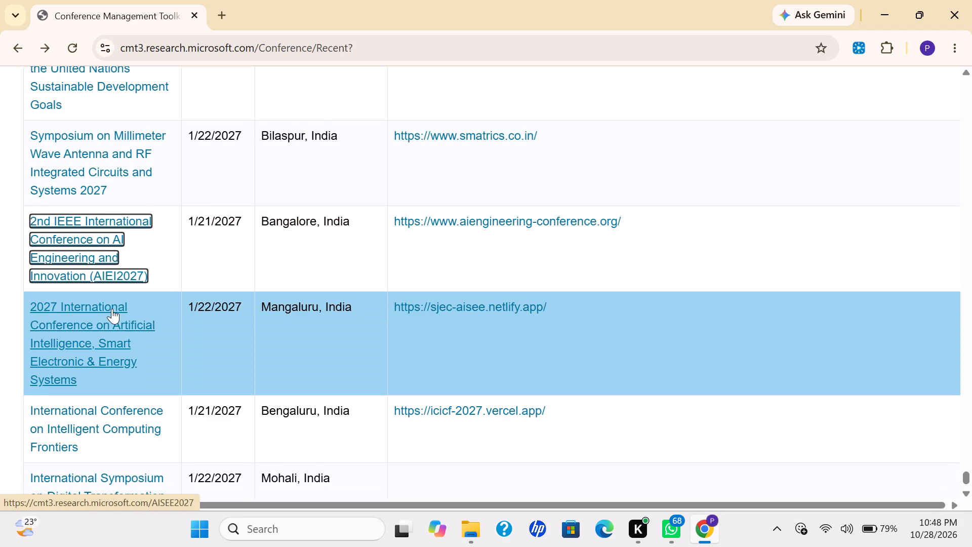
scroll(112, 308, "down", 2)
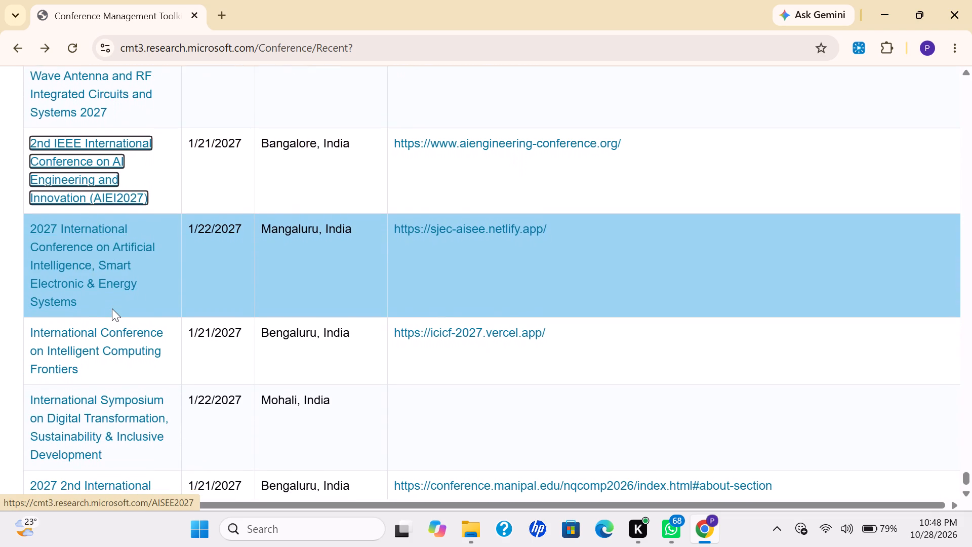
scroll(112, 308, "down", 1)
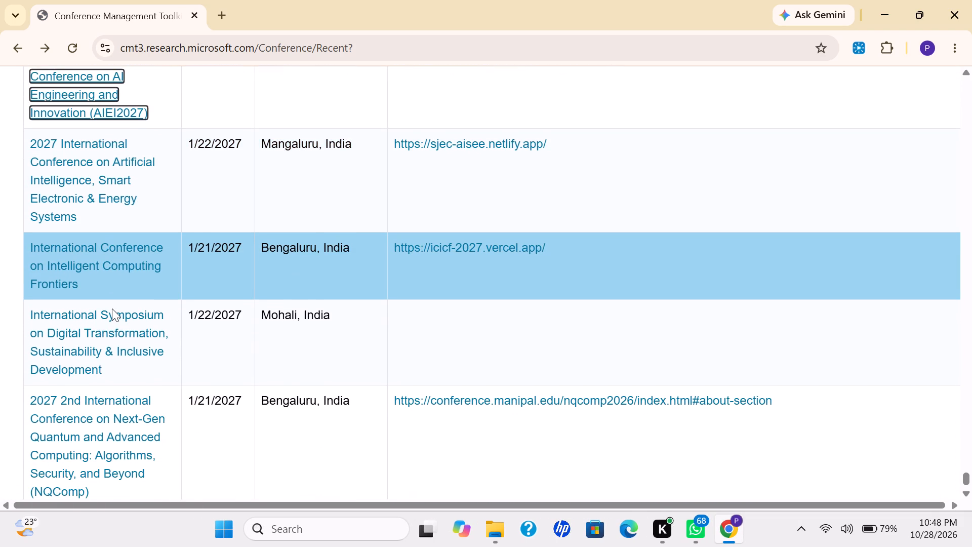
scroll(112, 308, "down", 3)
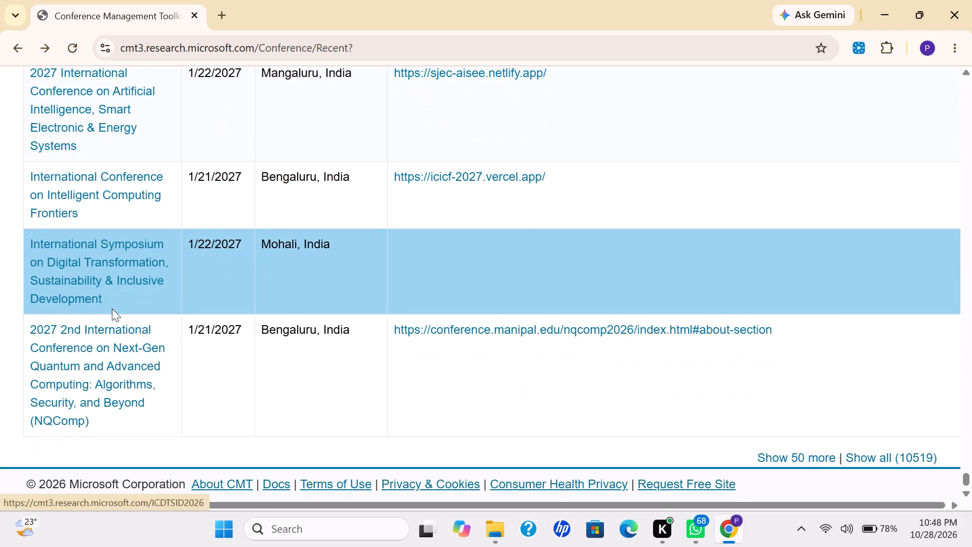
scroll(112, 308, "down", 1)
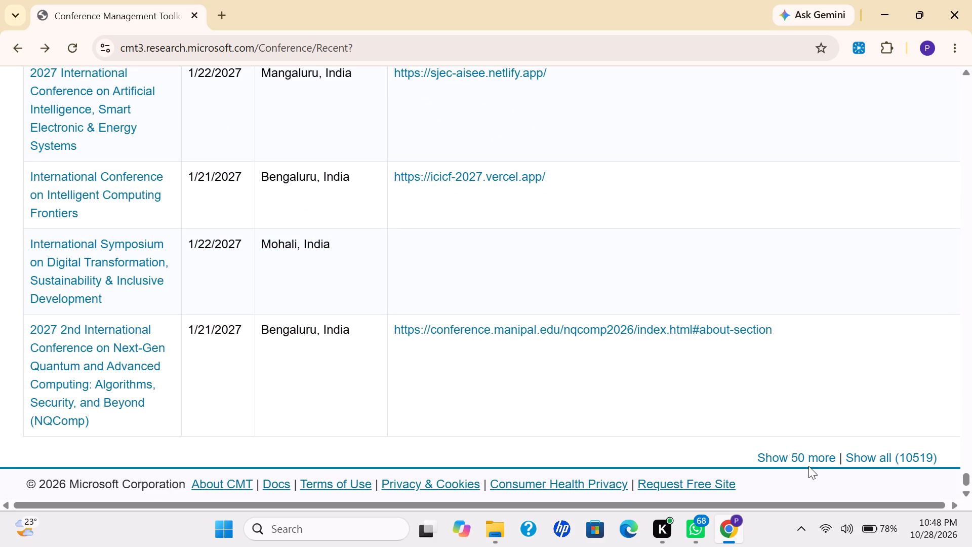
left_click(794, 459)
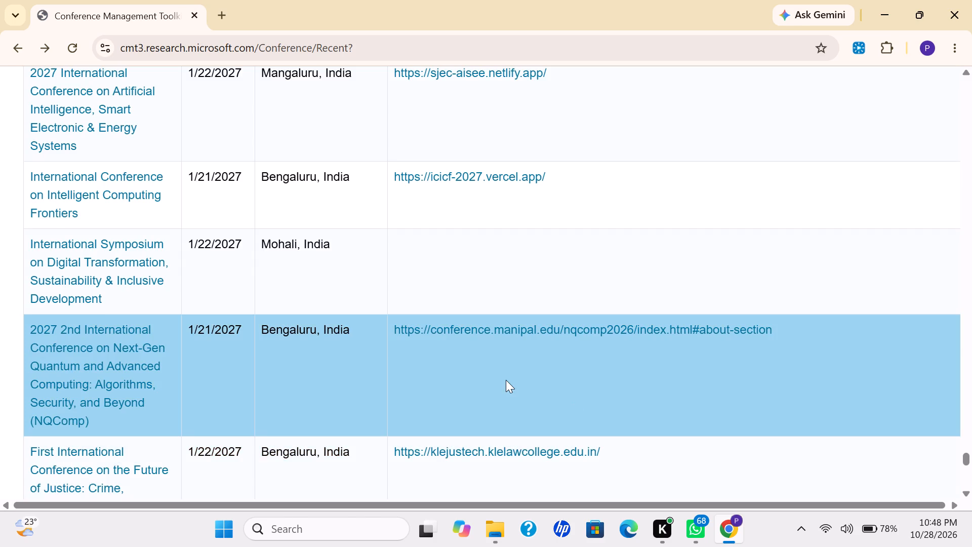
Look through the newly loaded conferences, examining their names, dates, locations and websites for another suitable venue.
scroll(506, 380, "down", 2)
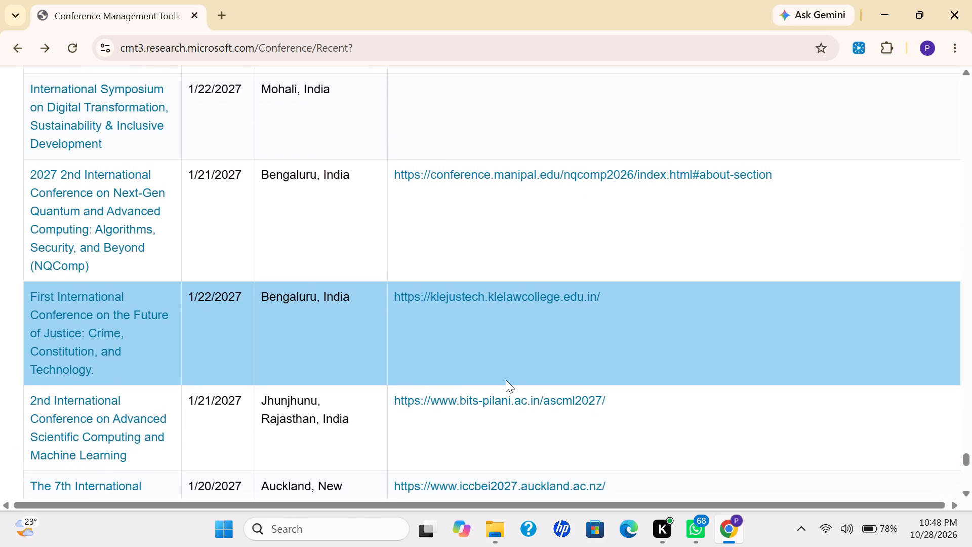
scroll(506, 380, "down", 2)
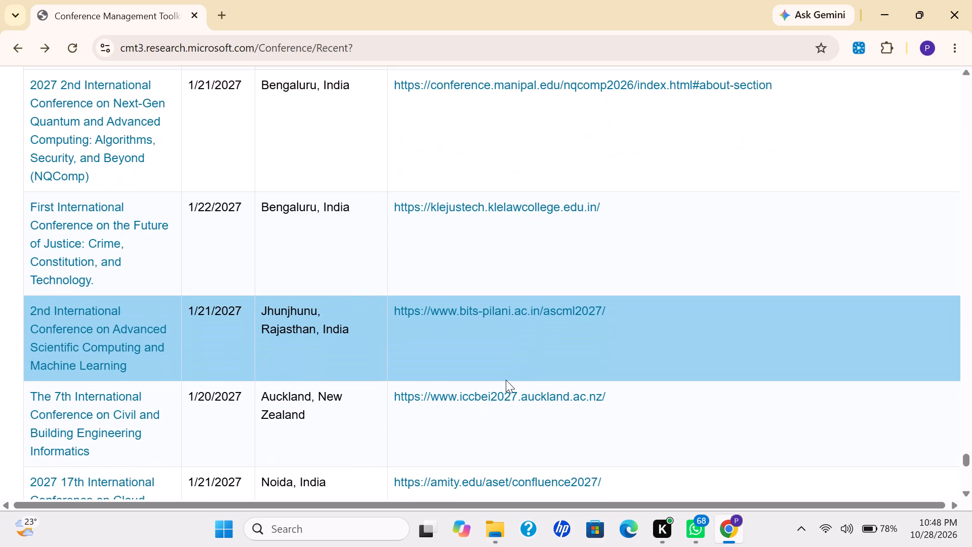
scroll(506, 380, "down", 2)
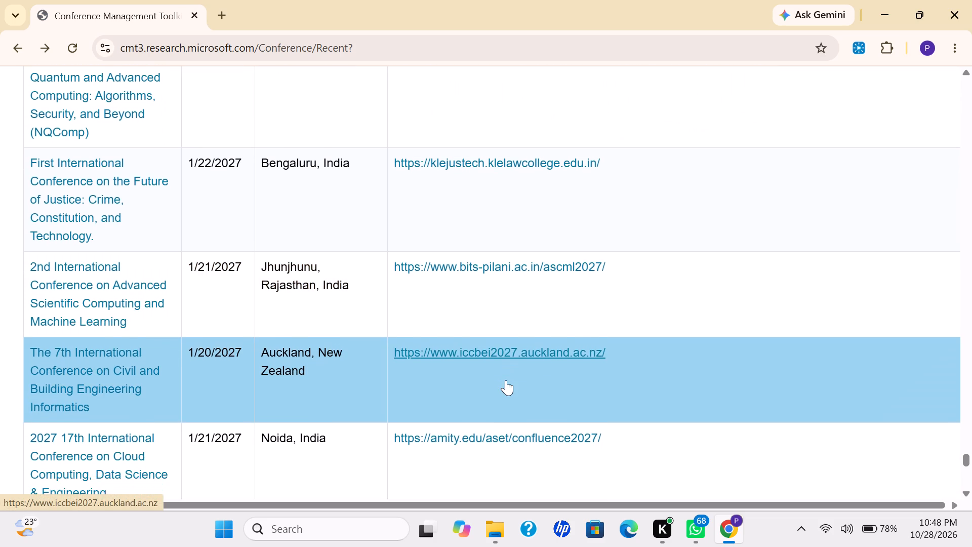
scroll(506, 380, "down", 1)
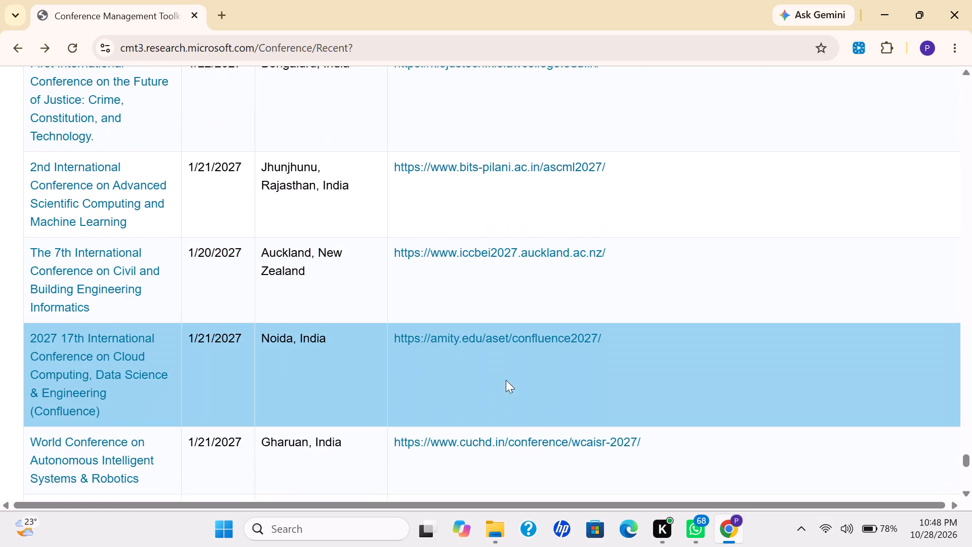
scroll(279, 362, "down", 1)
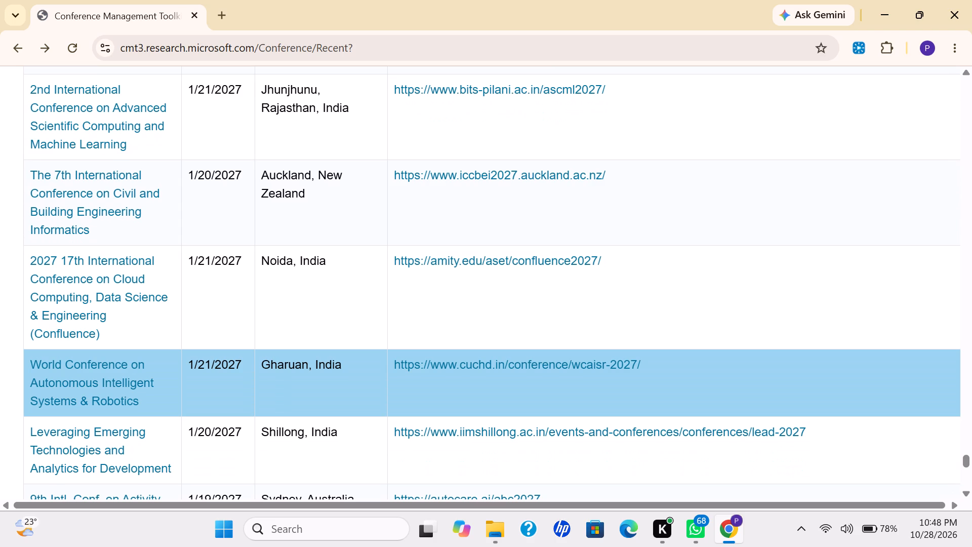
scroll(279, 362, "down", 2)
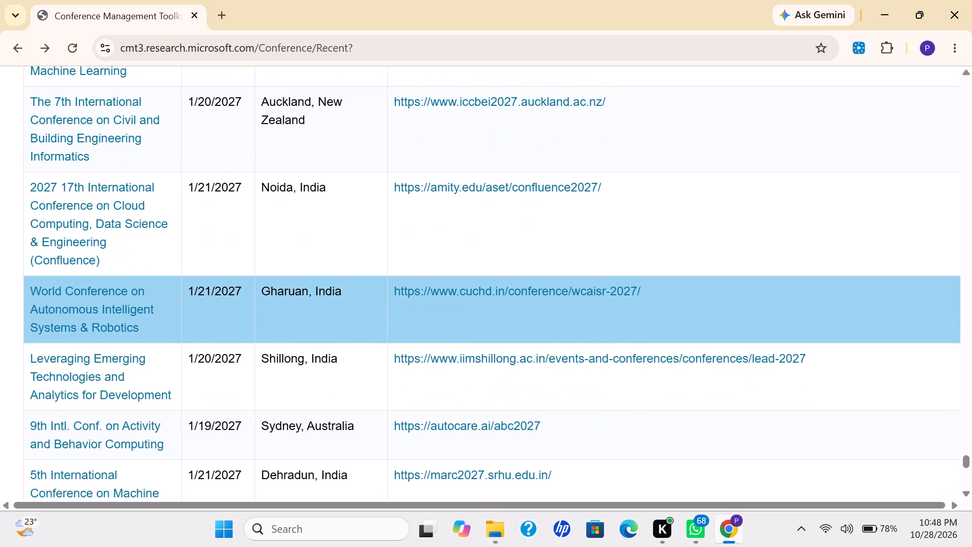
scroll(279, 362, "down", 2)
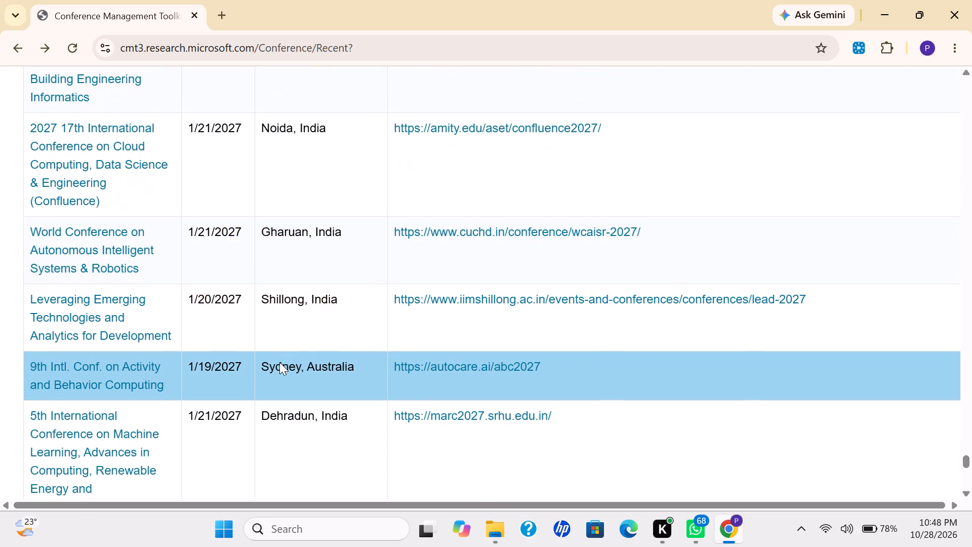
scroll(279, 362, "down", 1)
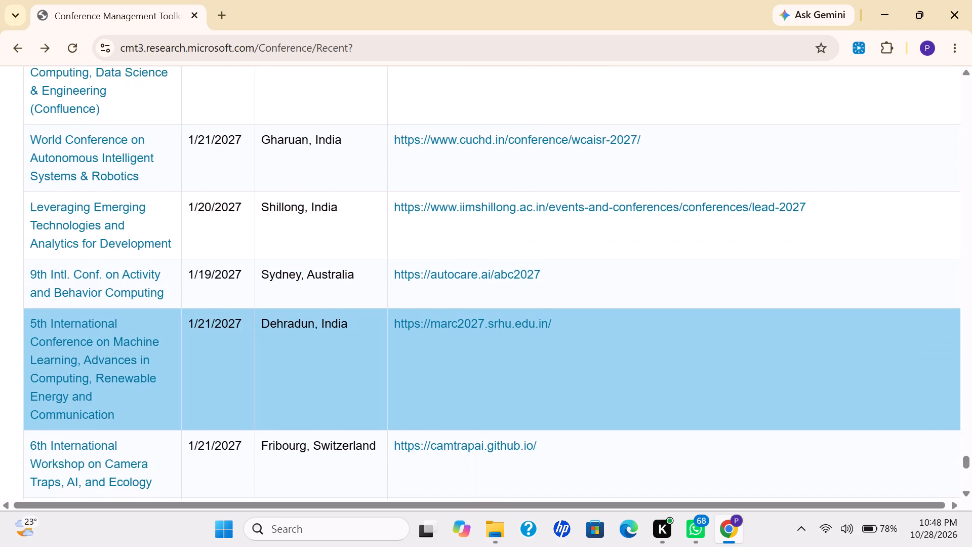
scroll(279, 362, "down", 3)
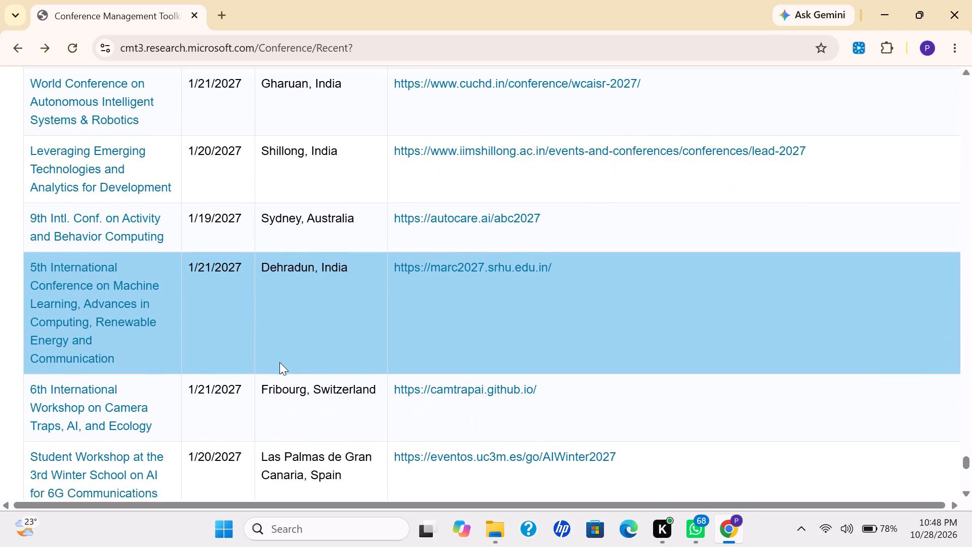
scroll(279, 362, "down", 3)
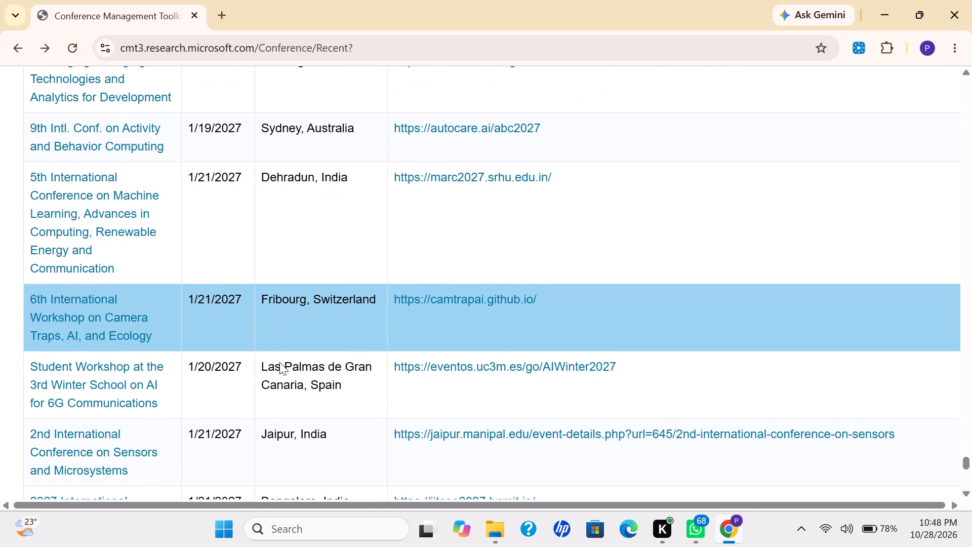
scroll(279, 362, "down", 1)
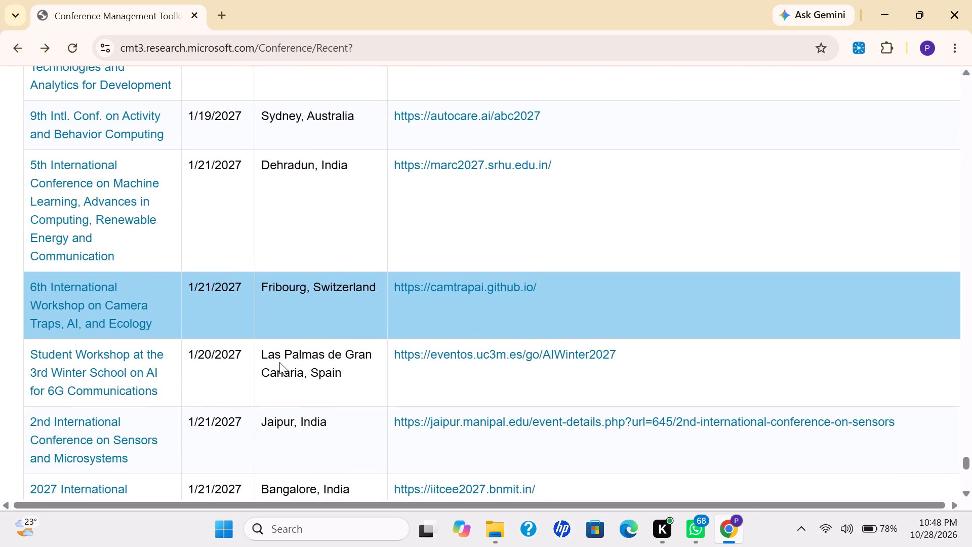
scroll(279, 362, "down", 2)
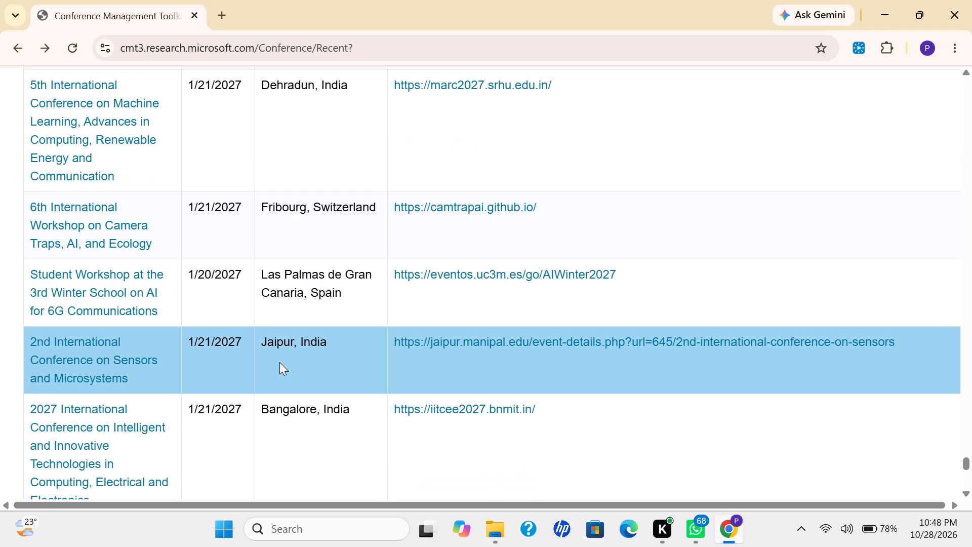
scroll(279, 362, "down", 1)
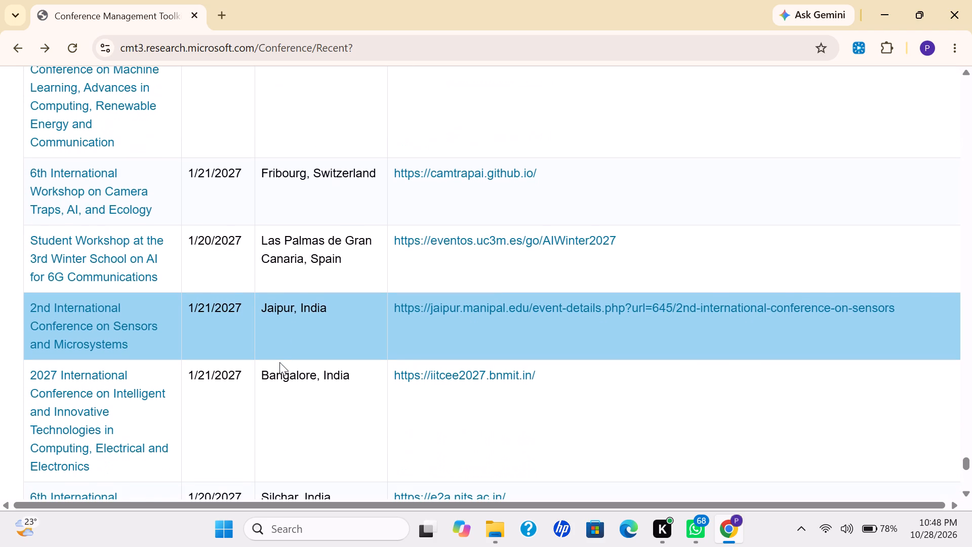
scroll(279, 362, "down", 3)
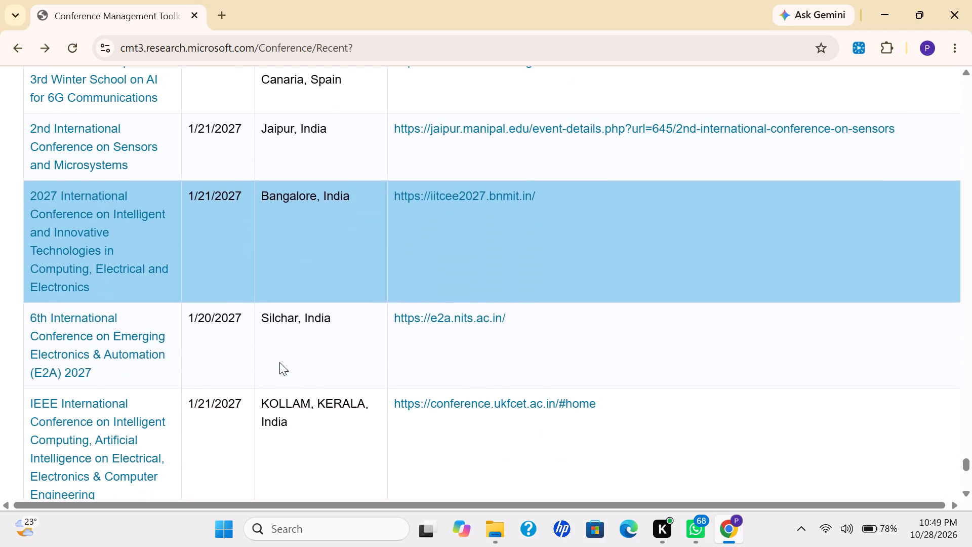
scroll(279, 362, "down", 1)
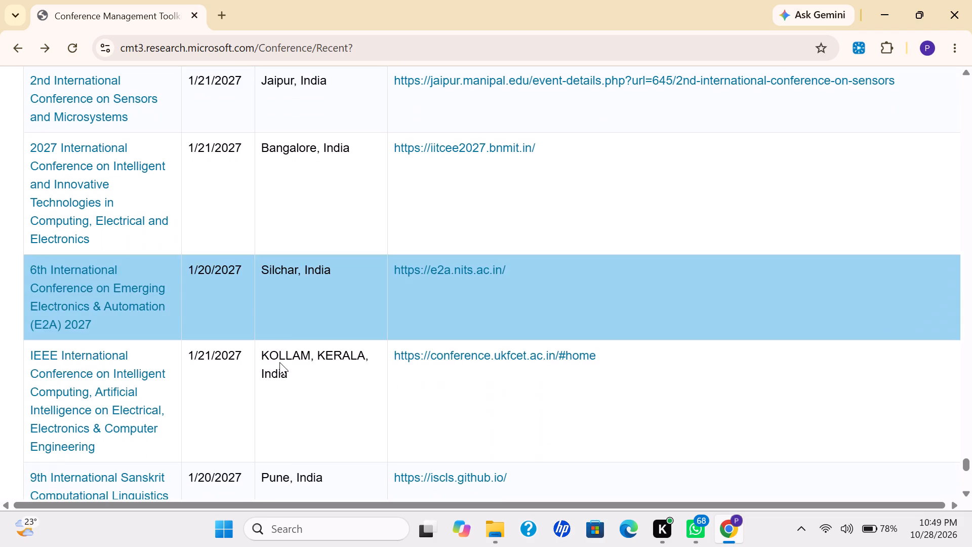
scroll(279, 362, "down", 2)
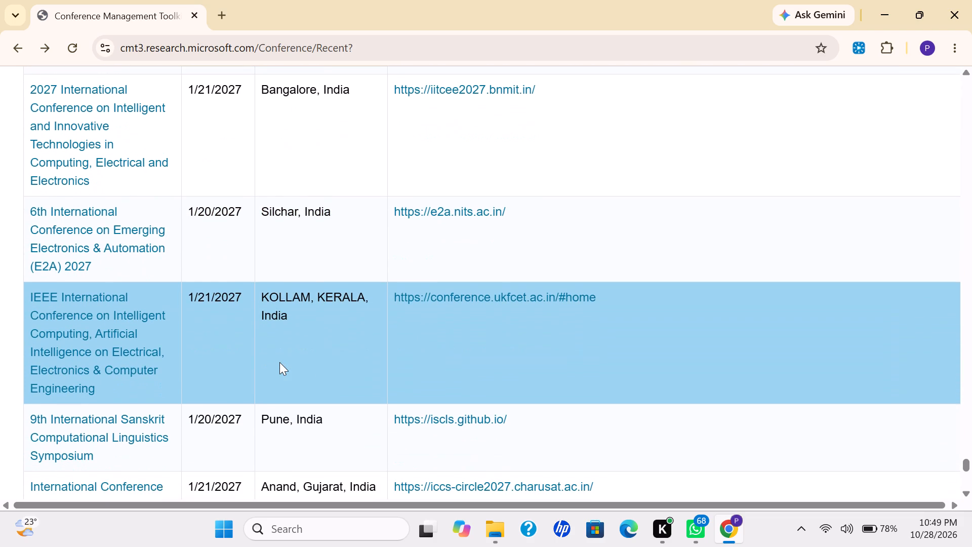
scroll(279, 362, "down", 3)
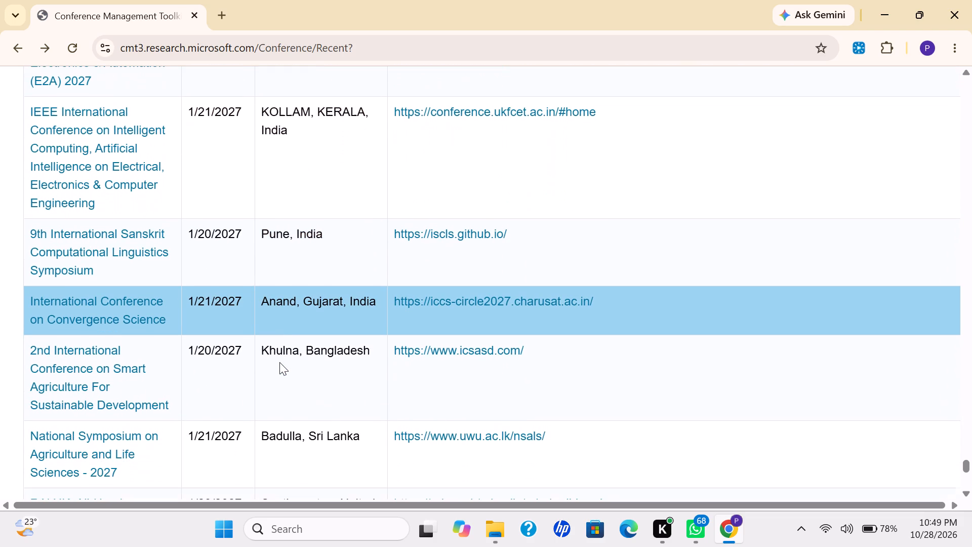
scroll(279, 362, "down", 1)
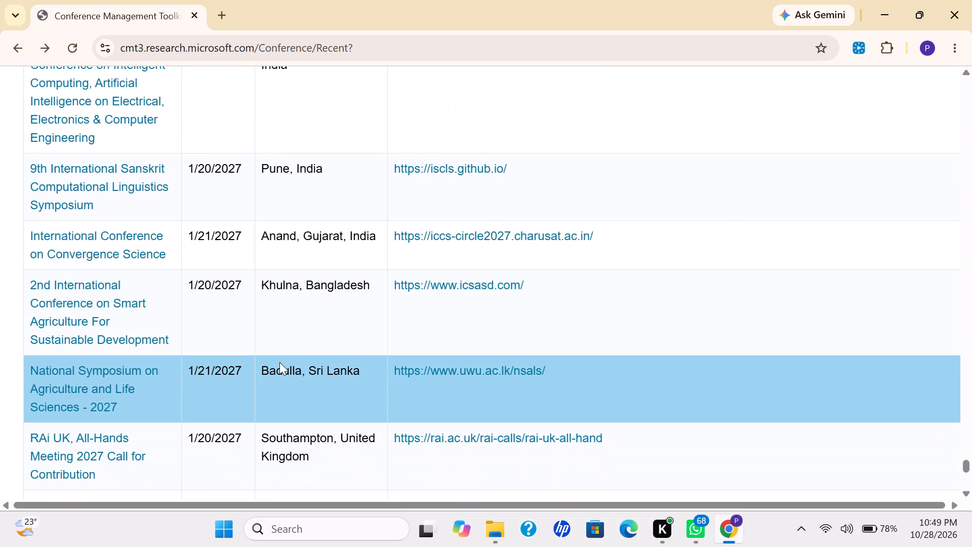
scroll(279, 362, "down", 3)
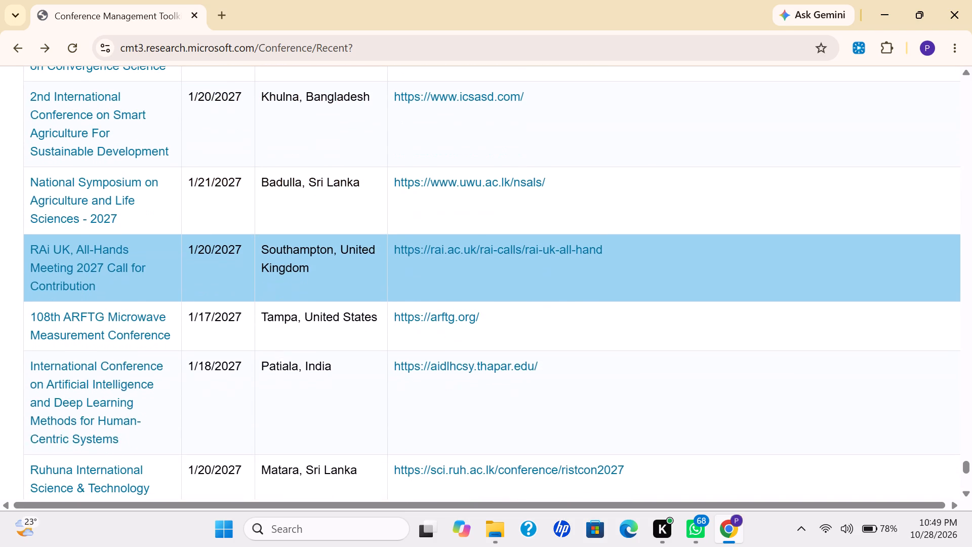
Look through further January 2027 conferences and open the International Conference on Artificial Intelligence in Higher Education and Emerging Sectors (AIHE2027).
scroll(279, 362, "down", 3)
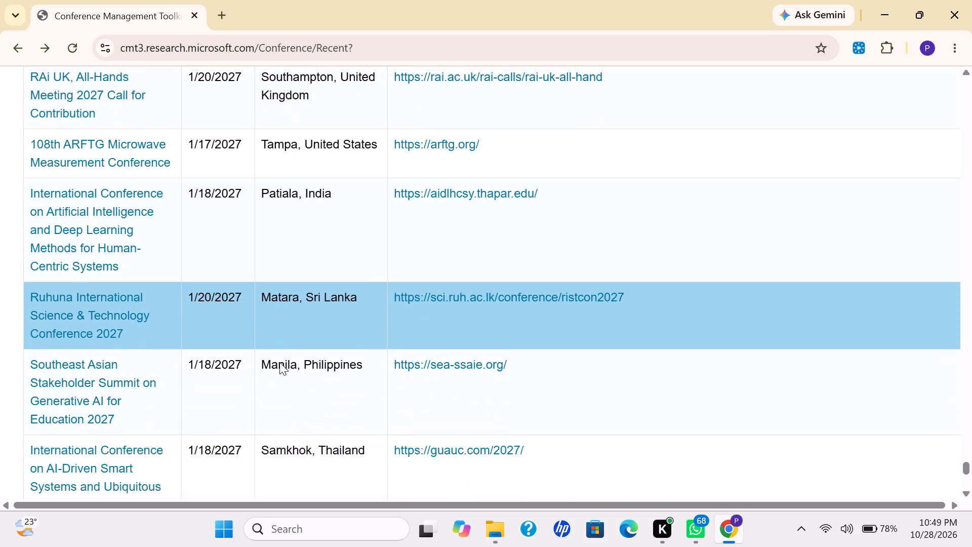
scroll(279, 362, "down", 2)
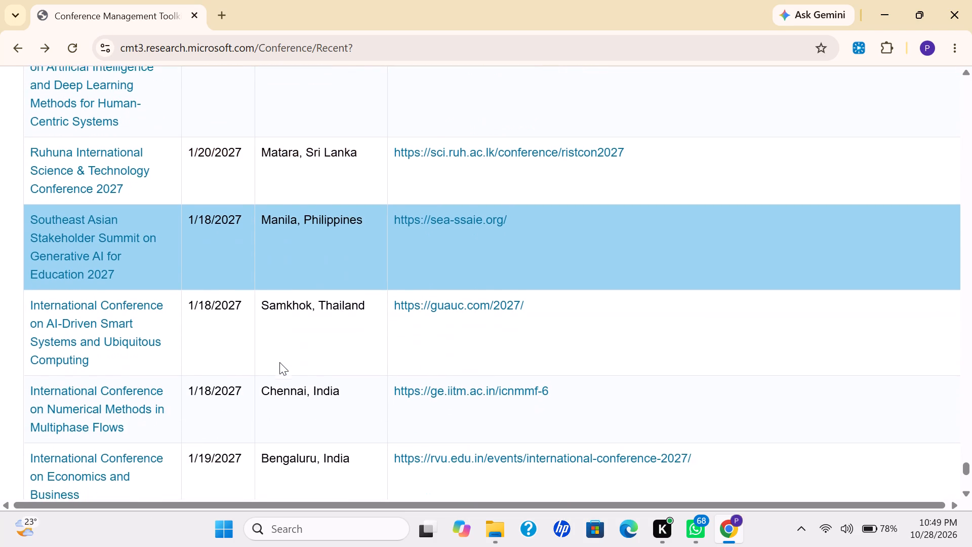
scroll(279, 362, "down", 3)
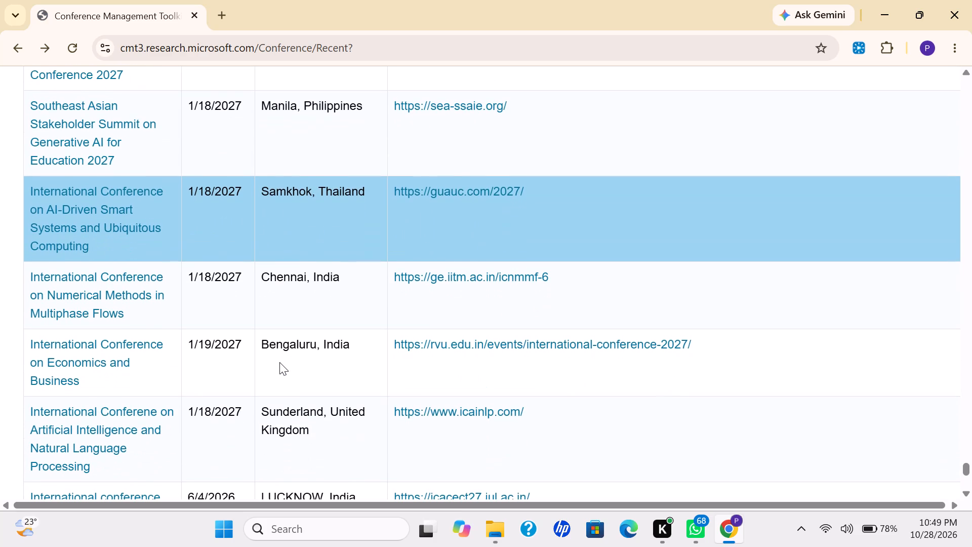
scroll(279, 362, "down", 2)
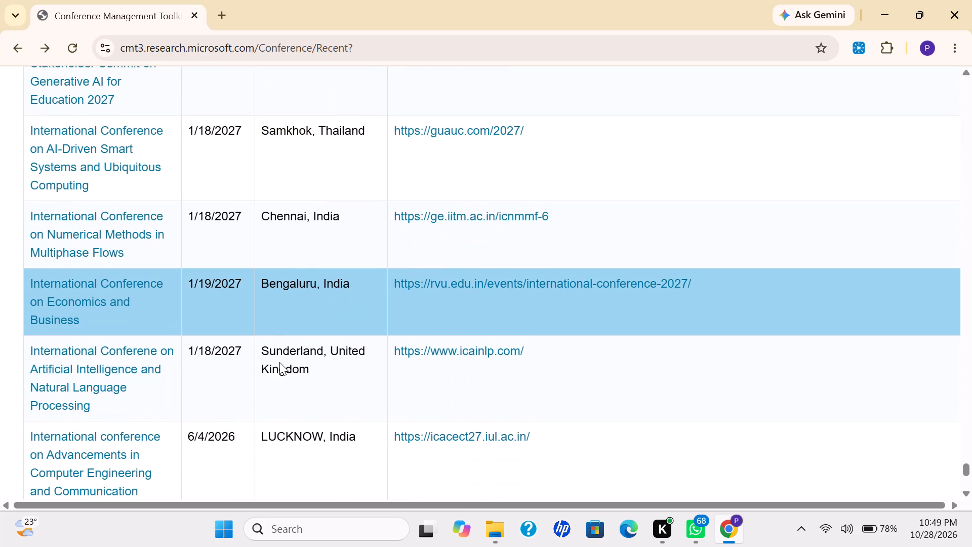
scroll(279, 362, "down", 1)
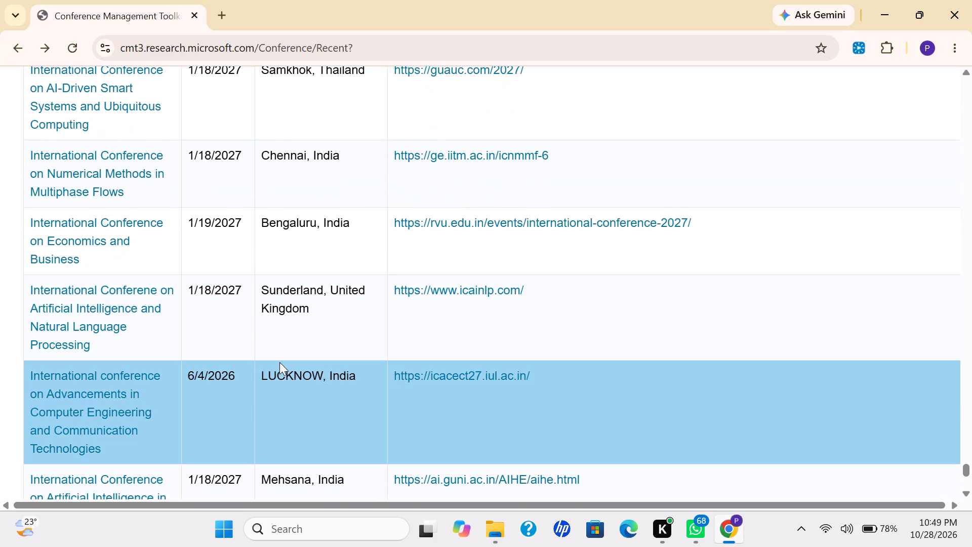
scroll(279, 362, "down", 1)
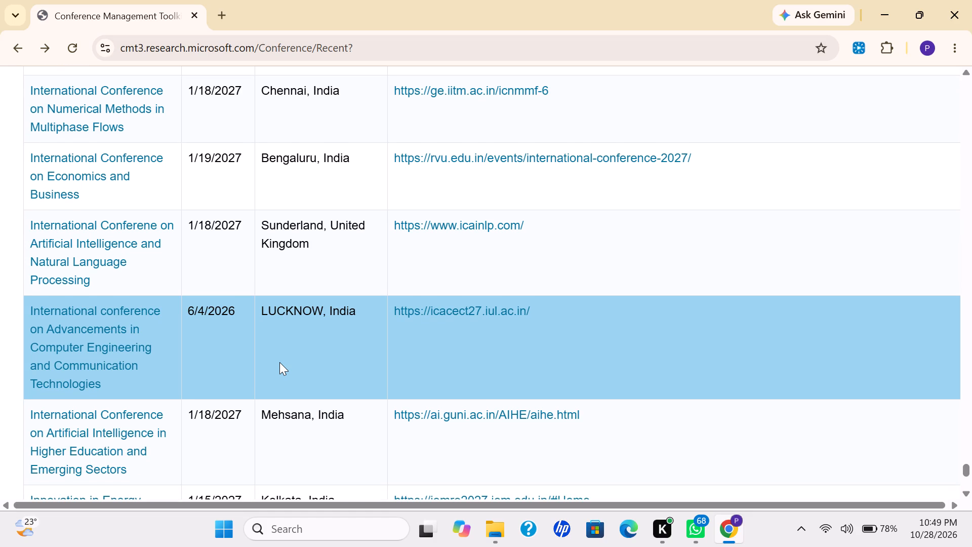
scroll(279, 362, "down", 2)
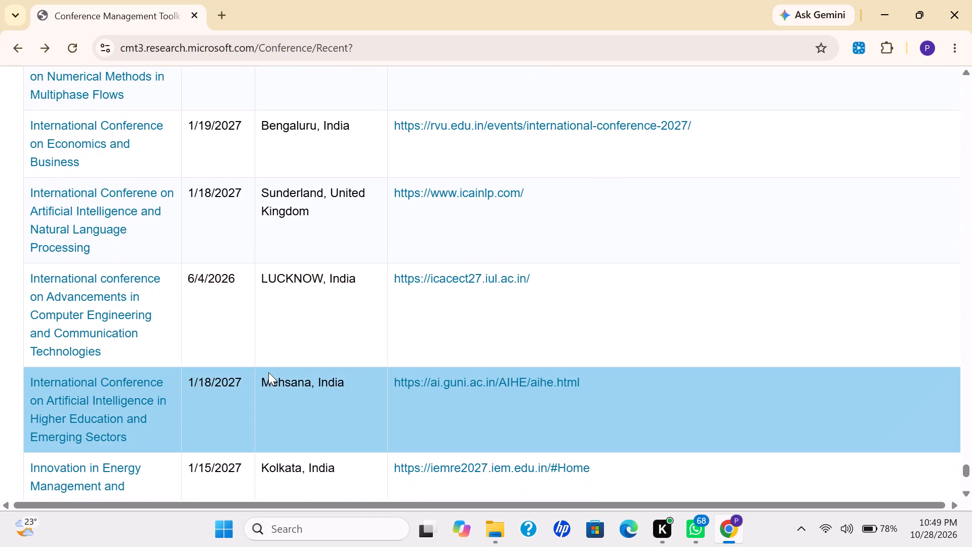
left_click(124, 381)
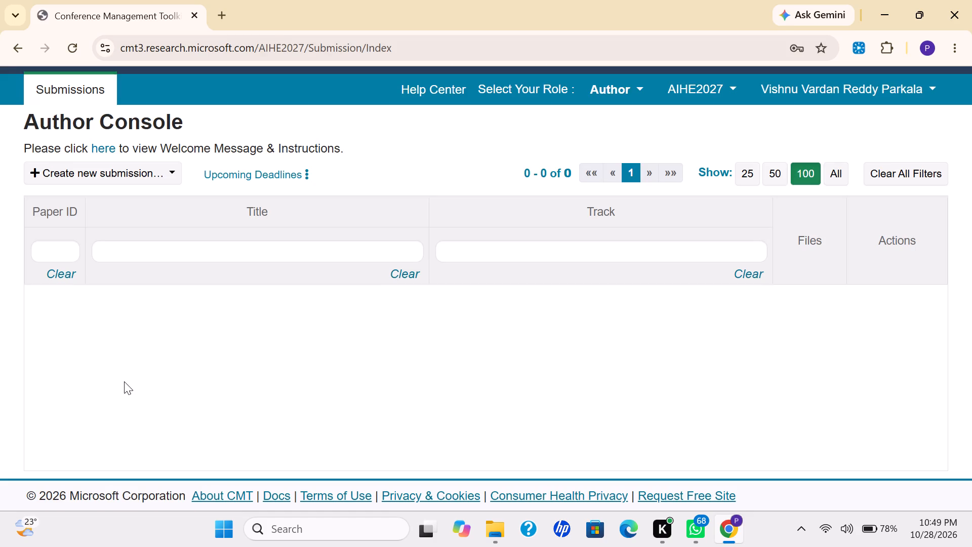
Return to the recent conferences list, open the AIHE 2027 website and examine its overview and conference tracks.
left_click(20, 50)
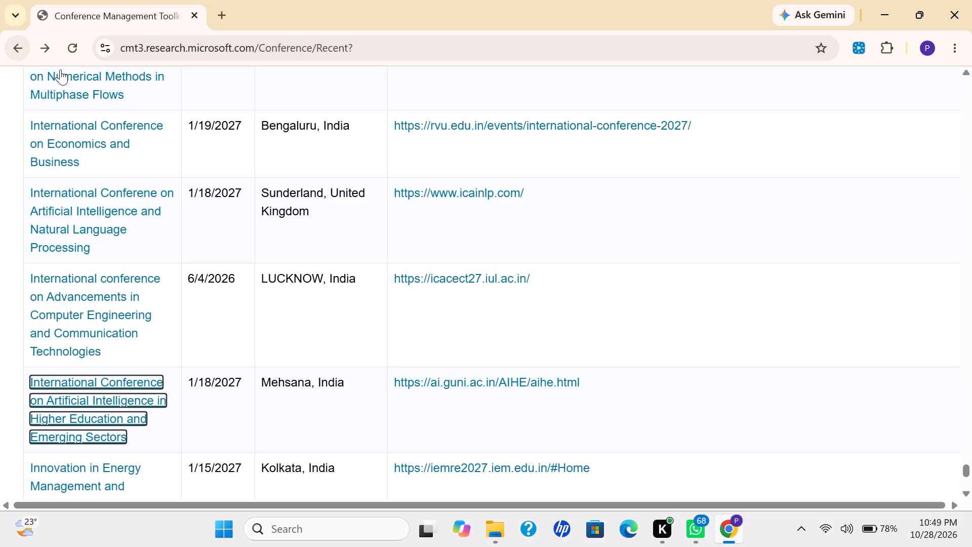
left_click(448, 381)
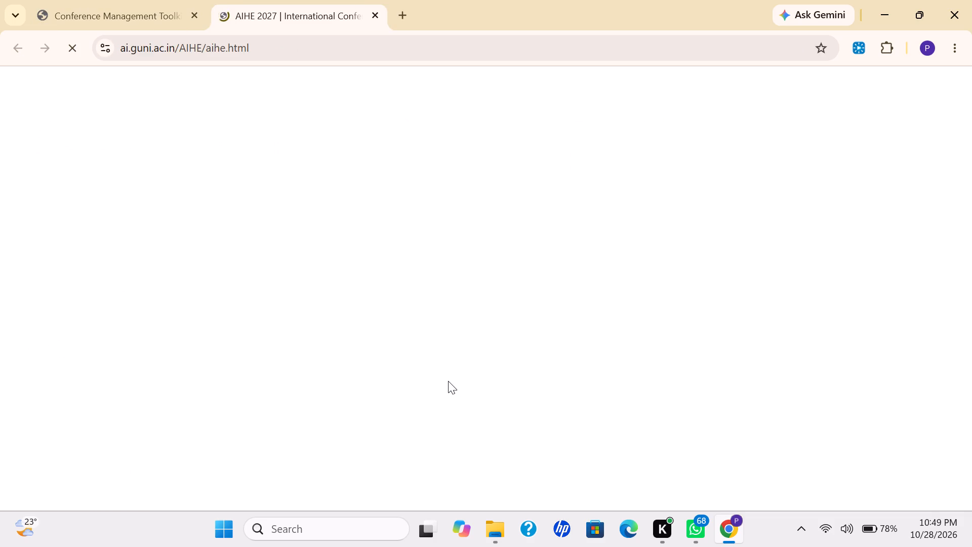
scroll(448, 381, "down", 3)
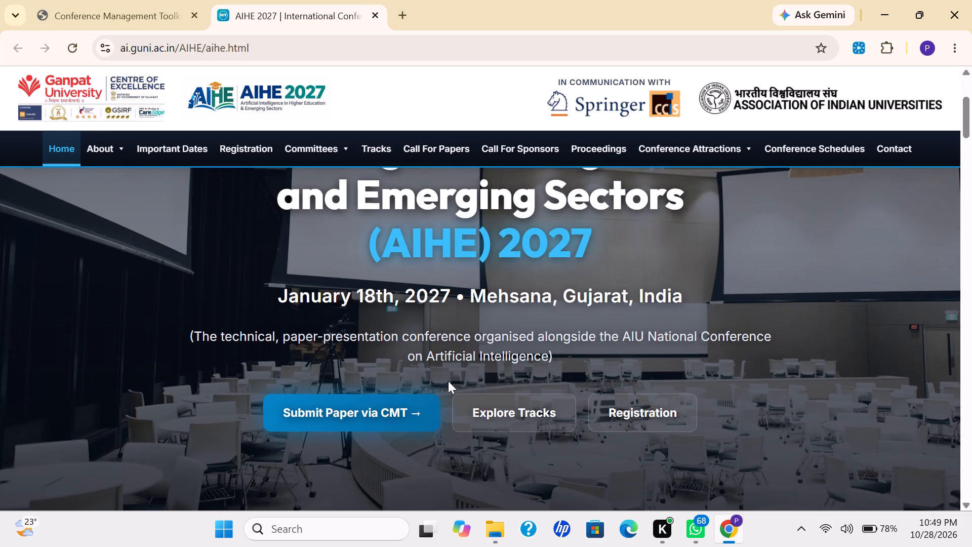
scroll(448, 381, "down", 5)
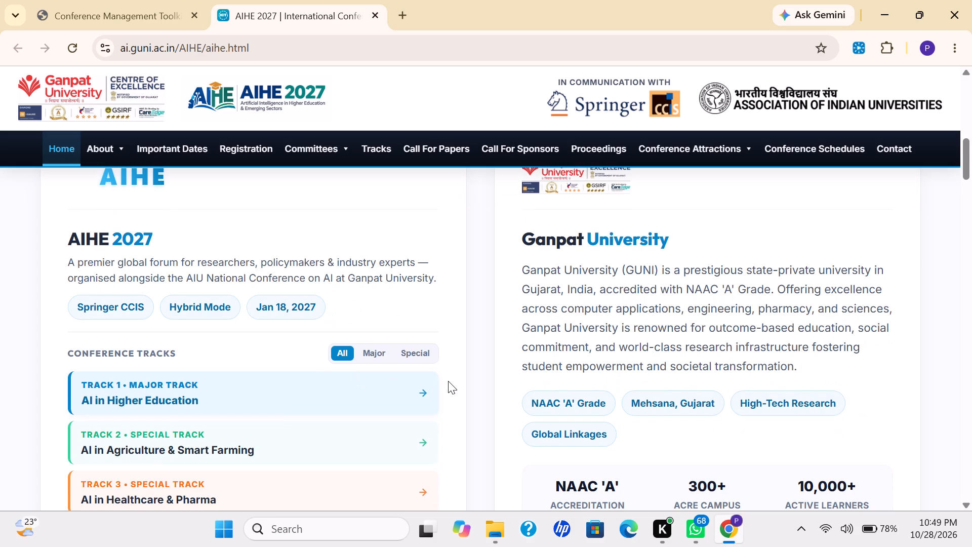
scroll(448, 381, "down", 4)
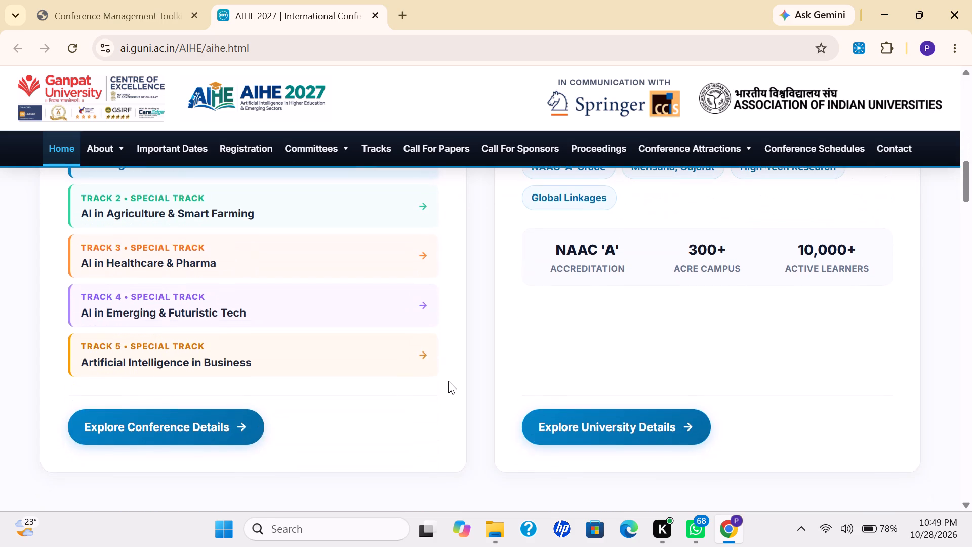
scroll(448, 381, "down", 5)
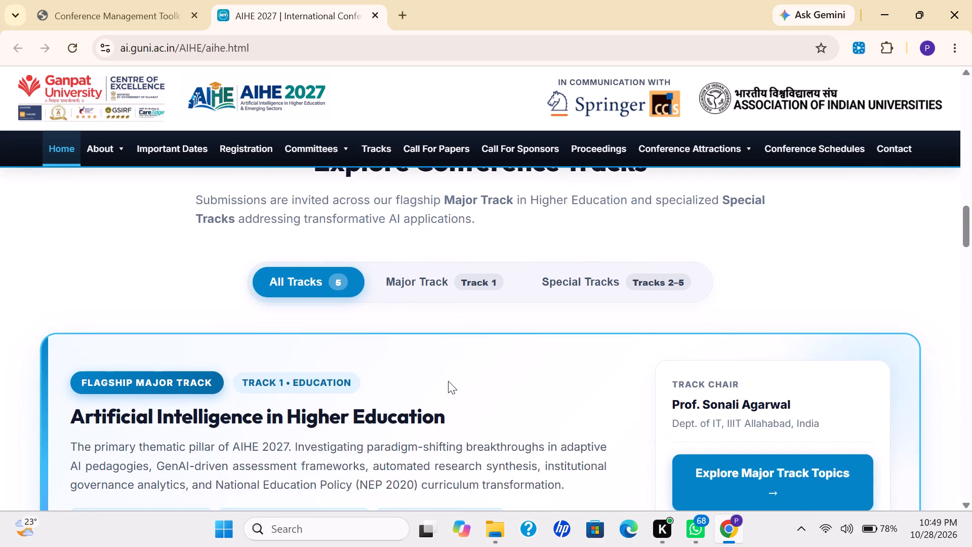
scroll(448, 381, "down", 3)
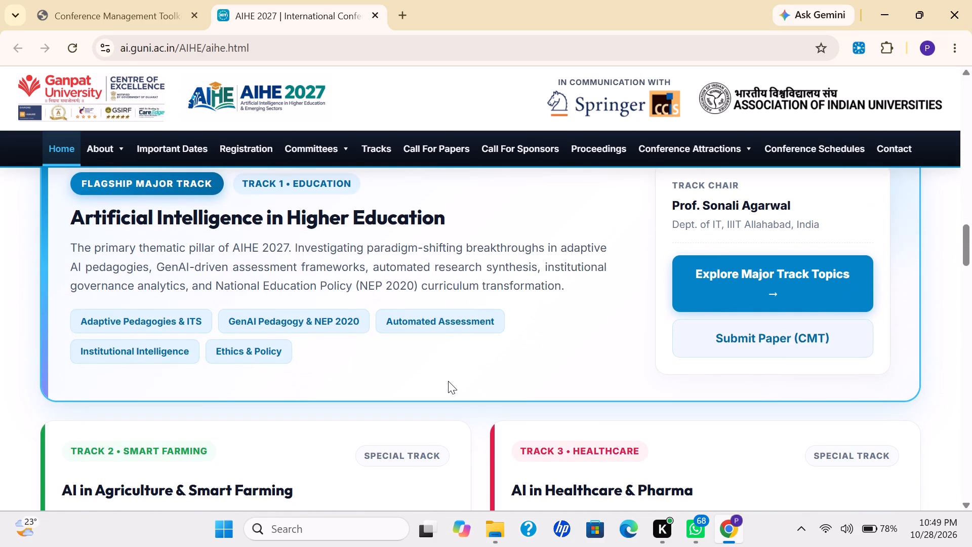
scroll(448, 381, "down", 4)
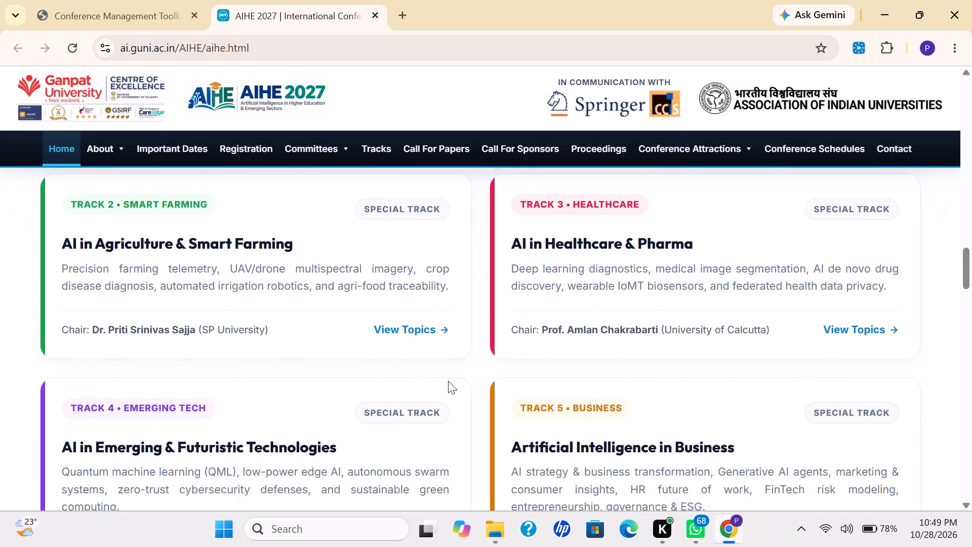
scroll(448, 381, "down", 6)
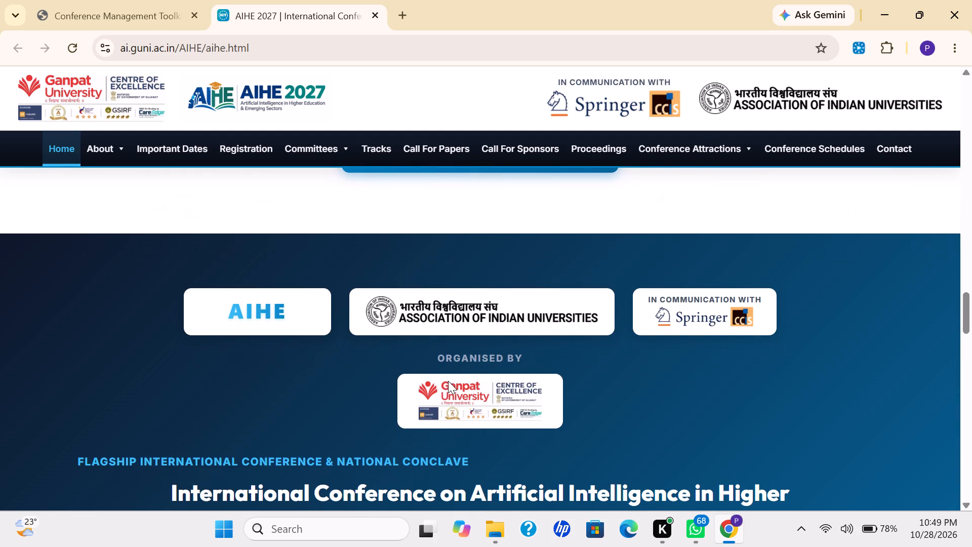
Examine the organisers, important dates and contact details on the rest of the AIHE 2027 home page.
scroll(448, 381, "down", 2)
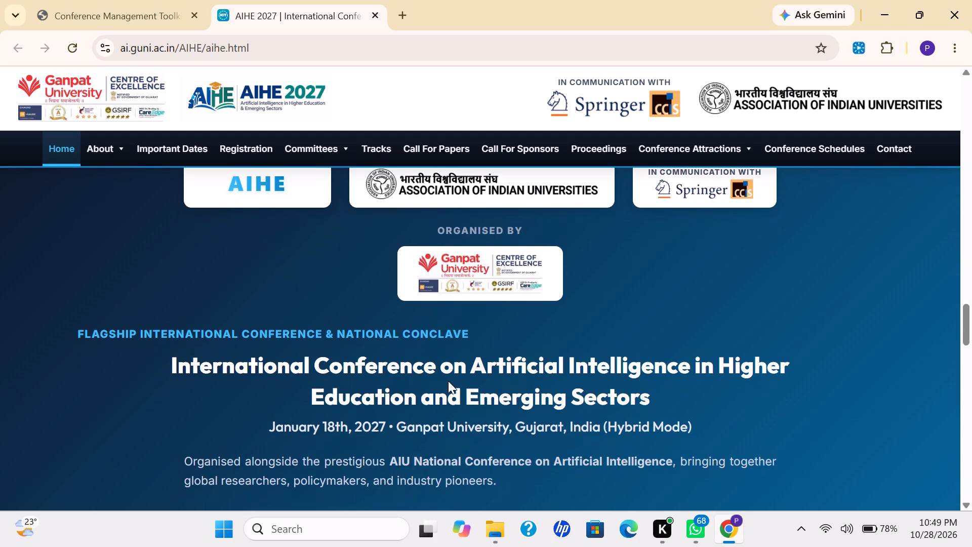
scroll(448, 381, "down", 5)
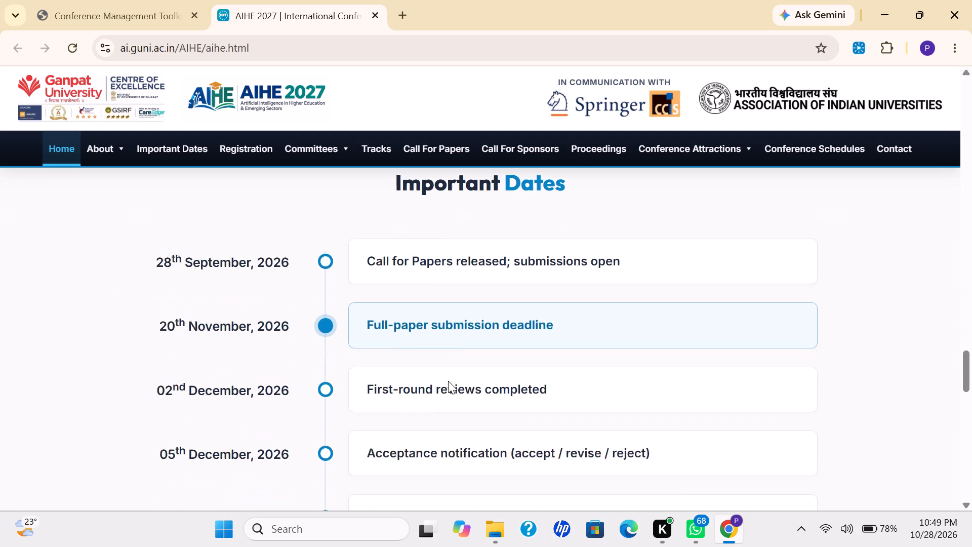
scroll(448, 381, "down", 7)
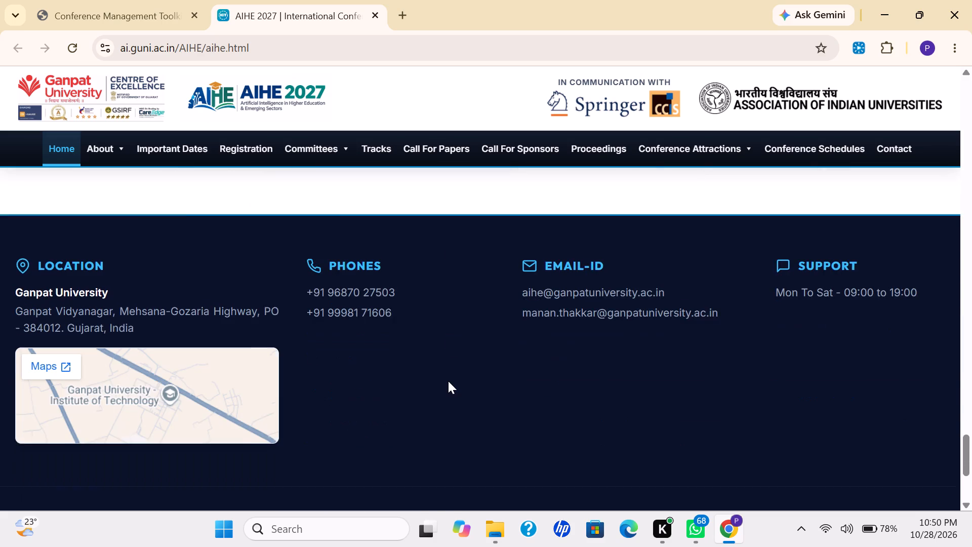
scroll(448, 381, "down", 3)
Go back up the AIHE 2027 home page and inspect the header's title and publisher logos up close.
scroll(448, 381, "up", 14)
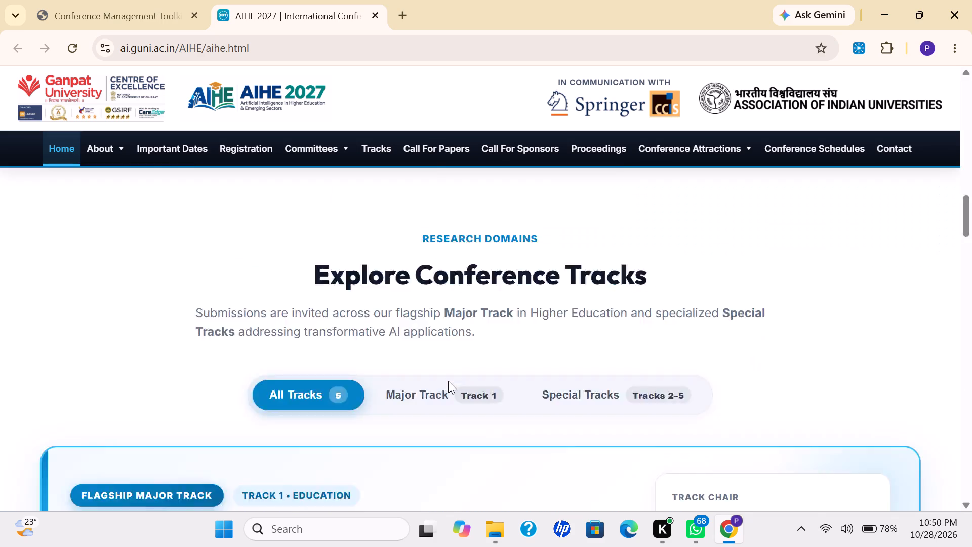
scroll(448, 381, "up", 8)
scroll(448, 381, "down", 2)
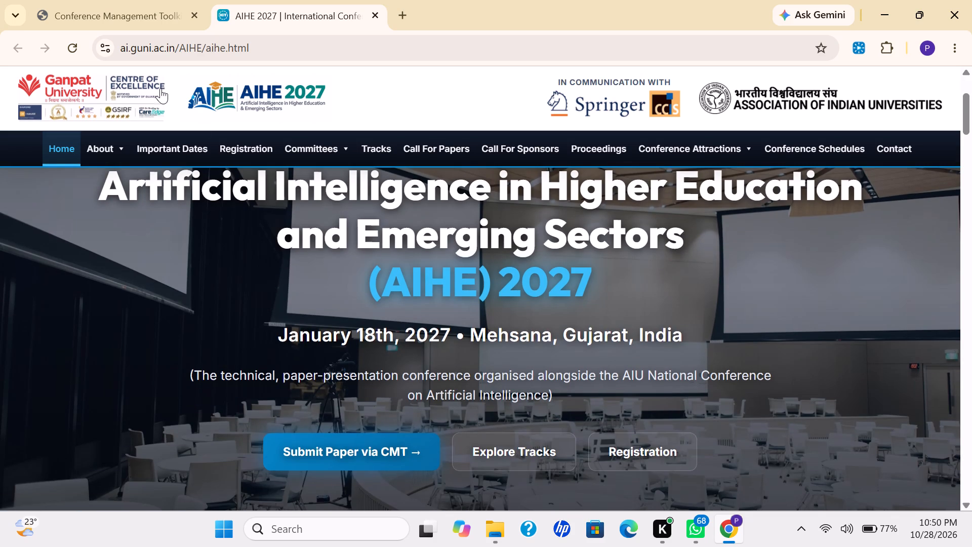
scroll(160, 88, "up", 1)
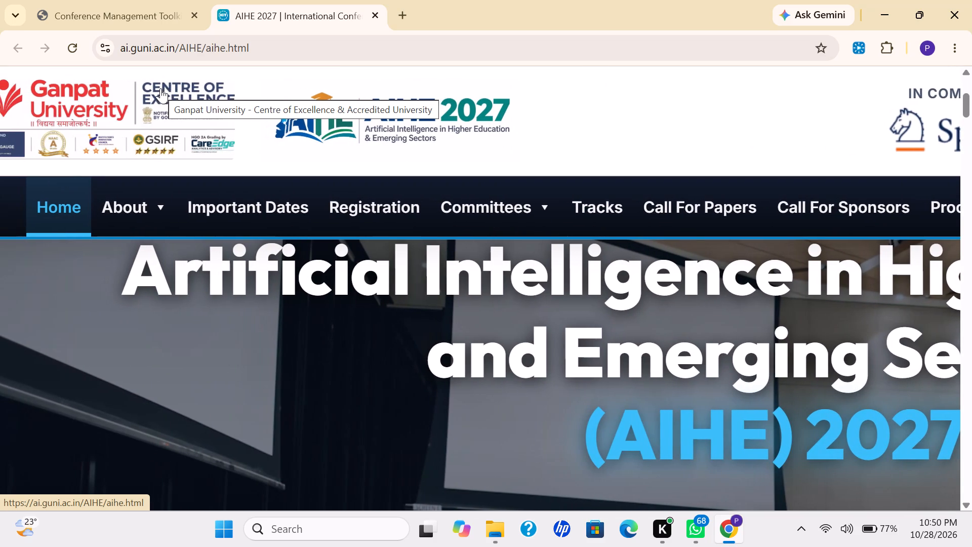
scroll(160, 88, "up", 1)
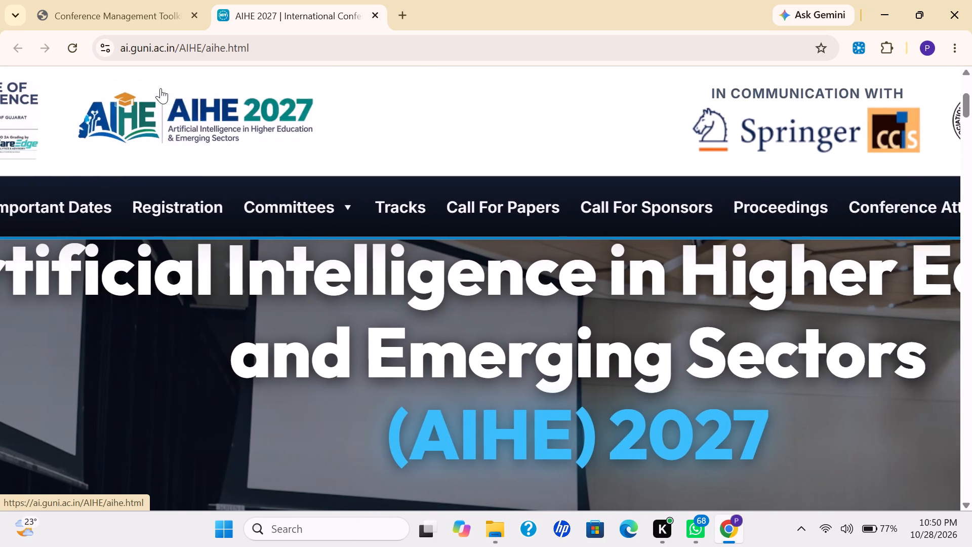
scroll(160, 88, "up", 3)
Return to CMT and create a new AIHE2027 submission in Track 1 (Major Track): Artificial Intelligence in Higher Education.
left_click(92, 0)
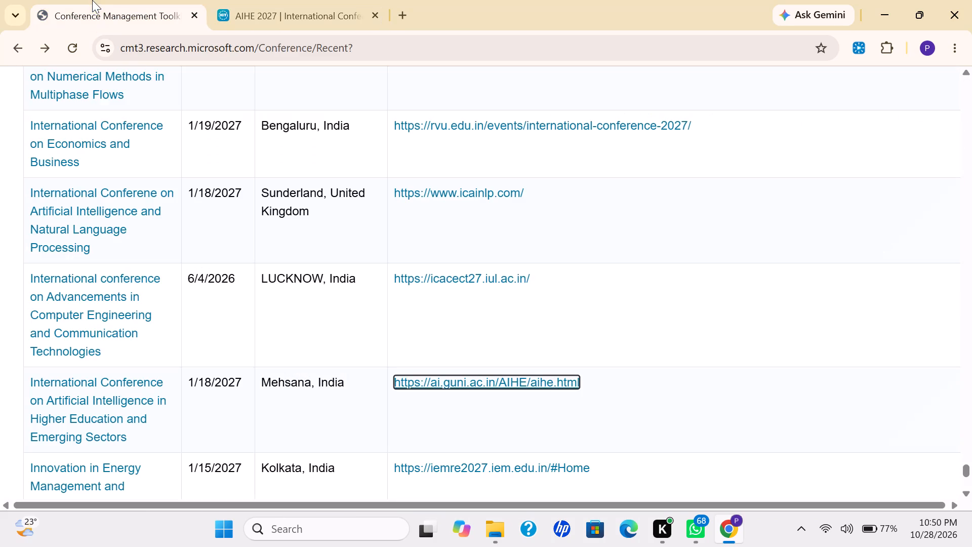
left_click(151, 394)
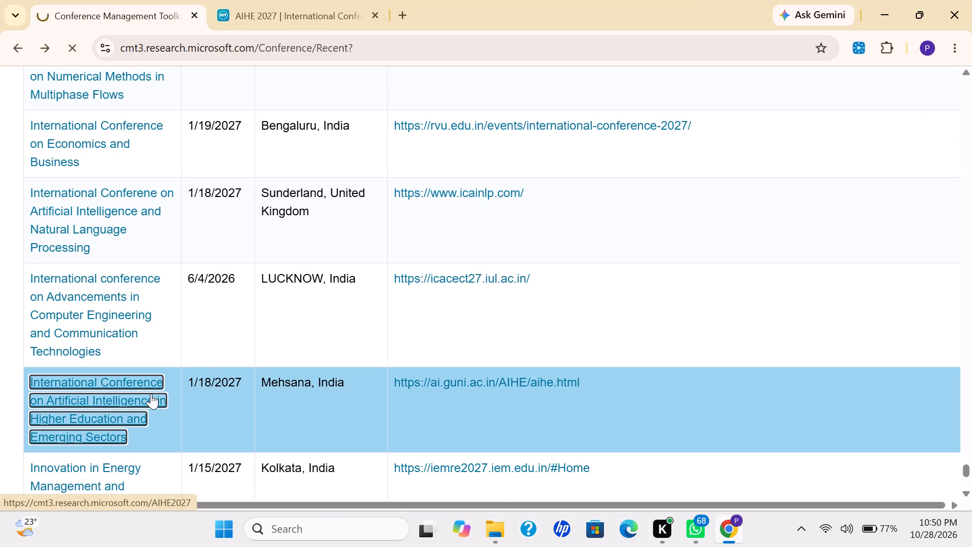
left_click(116, 177)
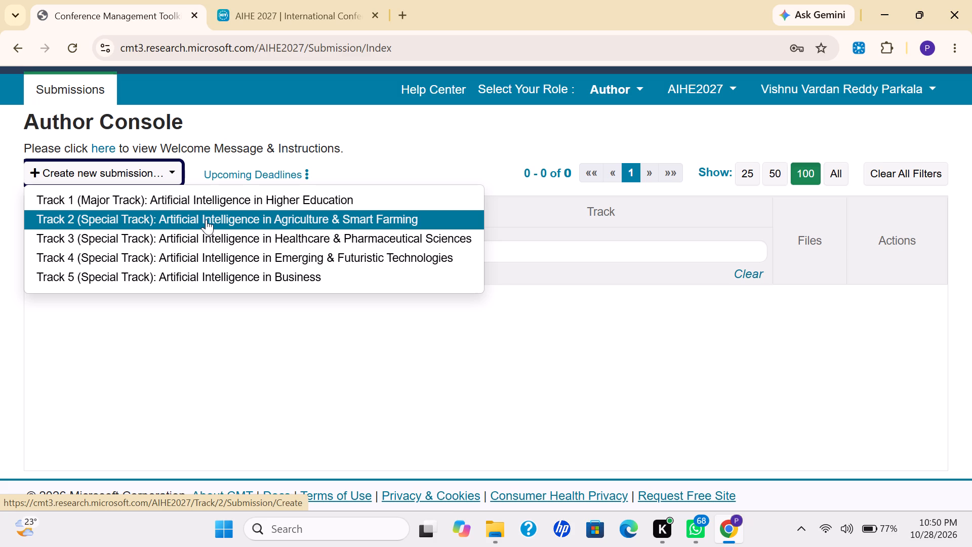
left_click(226, 192)
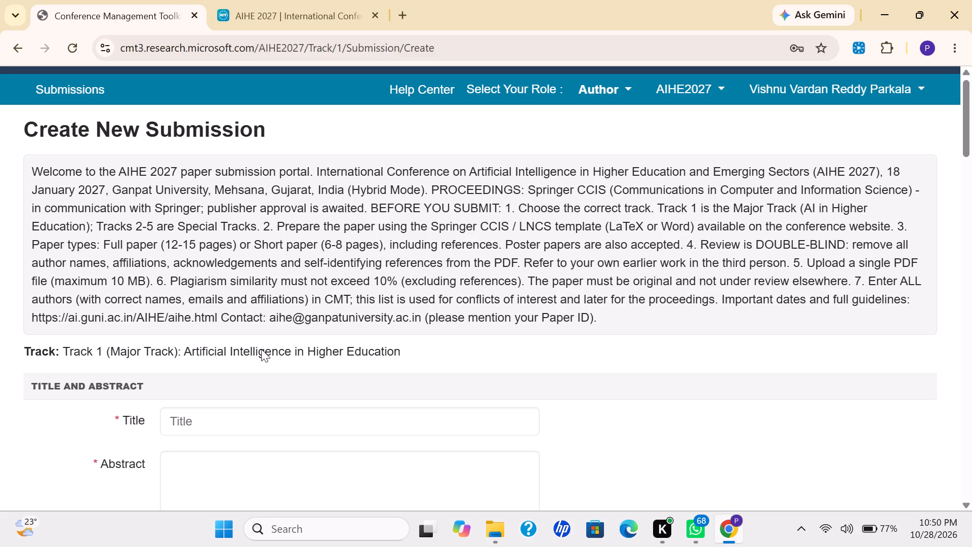
Fill in the title "Skill Lens: An AI-Powered Career Development Platform with Peer-…" and paste the Skill Lens abstract.
left_click(227, 416)
left_click(283, 453)
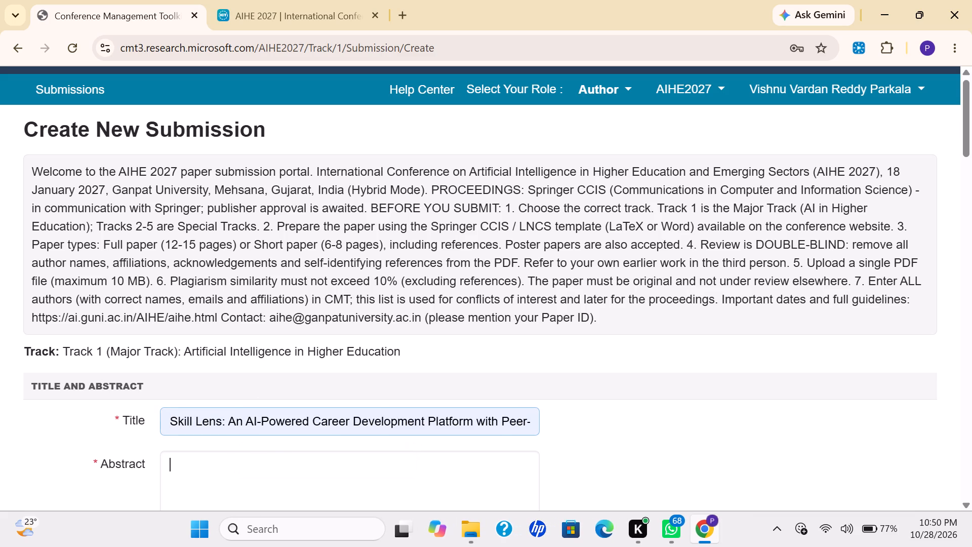
left_click(265, 464)
key("ctrl+v")
Select 1.1 AI-Enabled Teaching & Learning Pedagogies as the submission's primary subject area.
scroll(265, 464, "down", 2)
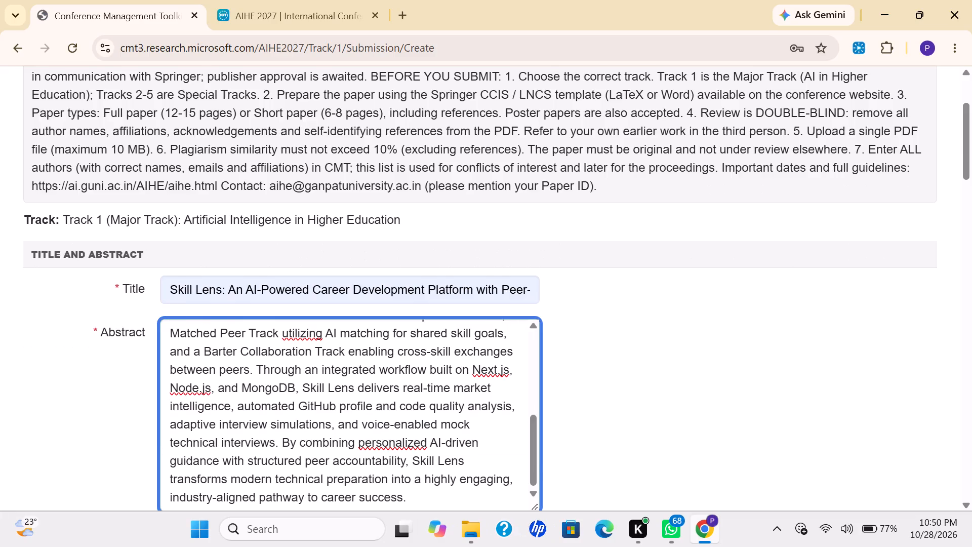
scroll(265, 464, "down", 4)
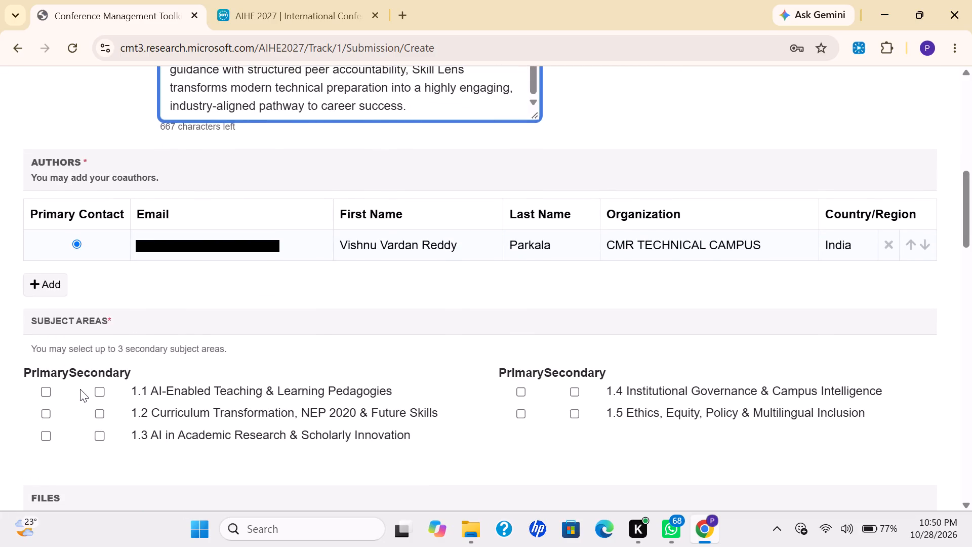
left_click(67, 391)
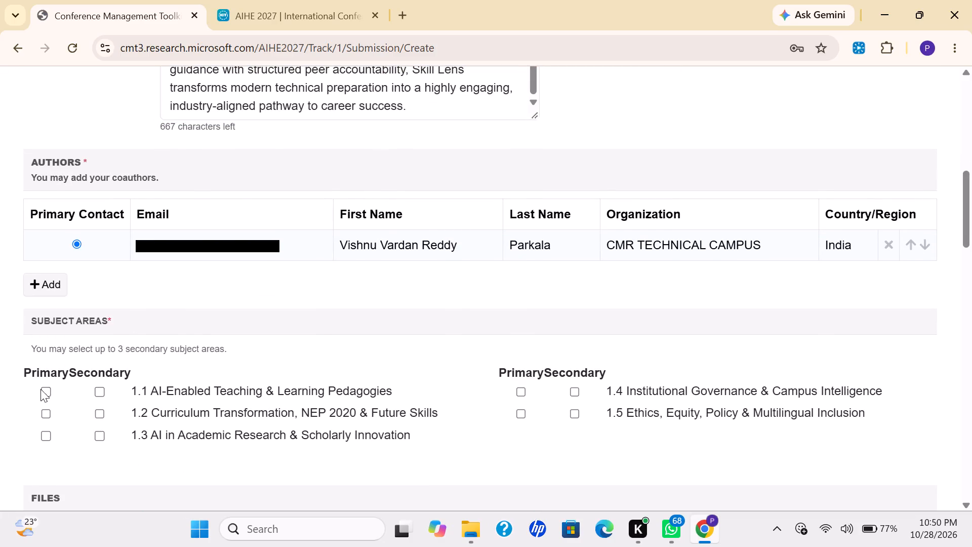
left_click(46, 389)
left_click(102, 389)
left_click(49, 389)
scroll(137, 422, "down", 3)
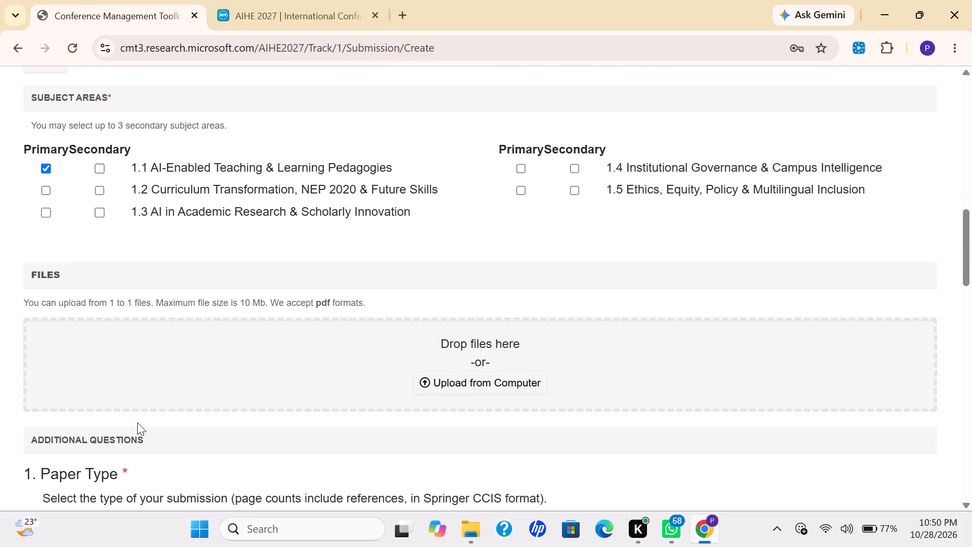
Upload the PDF version of SkillLens_IEEE_Paper_6pages_30refs from the skill lens folder as the submission file.
left_click(472, 385)
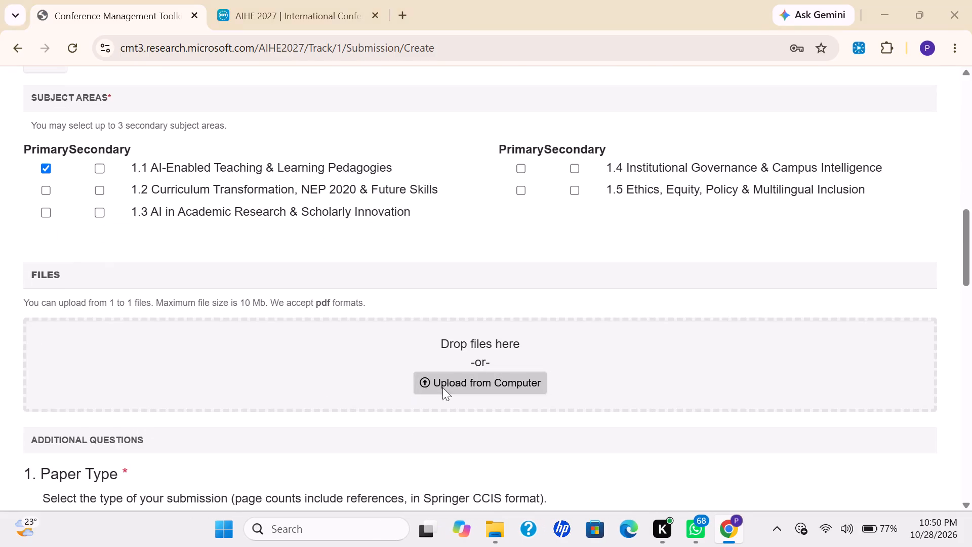
scroll(264, 172, "down", 1)
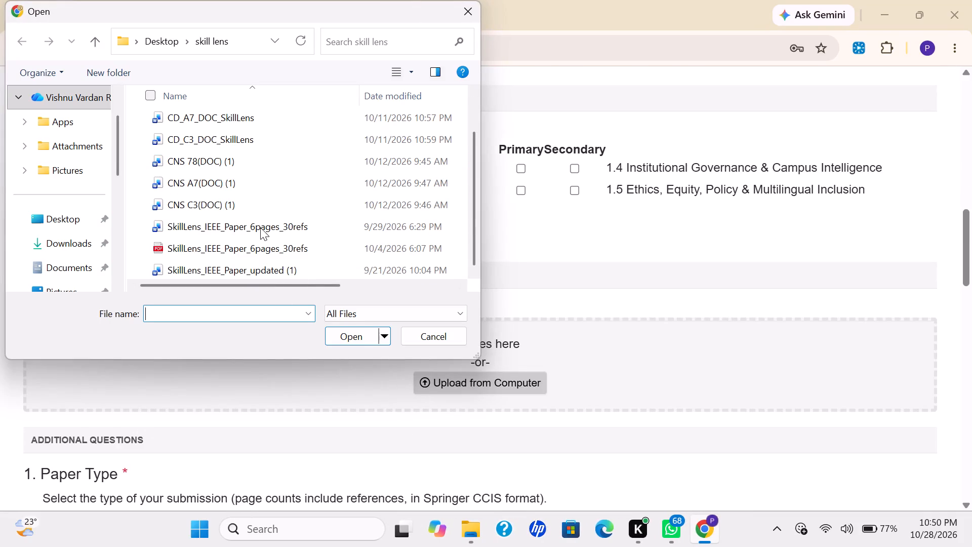
left_click(260, 240)
left_click_drag(344, 321, 348, 332)
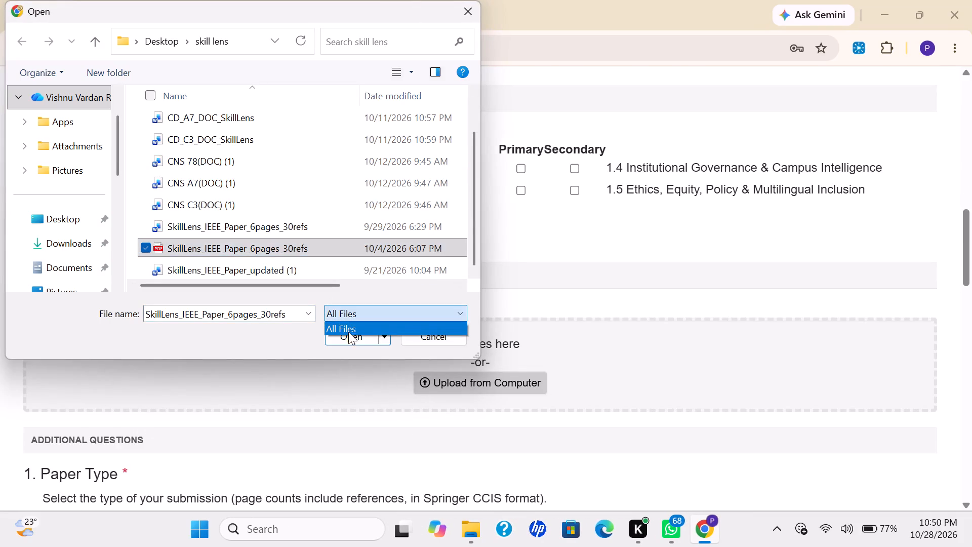
left_click_drag(348, 332, 351, 337)
double_click(351, 337)
Set the paper type to Short paper (6-8 pages) in the additional questions.
scroll(456, 353, "down", 1)
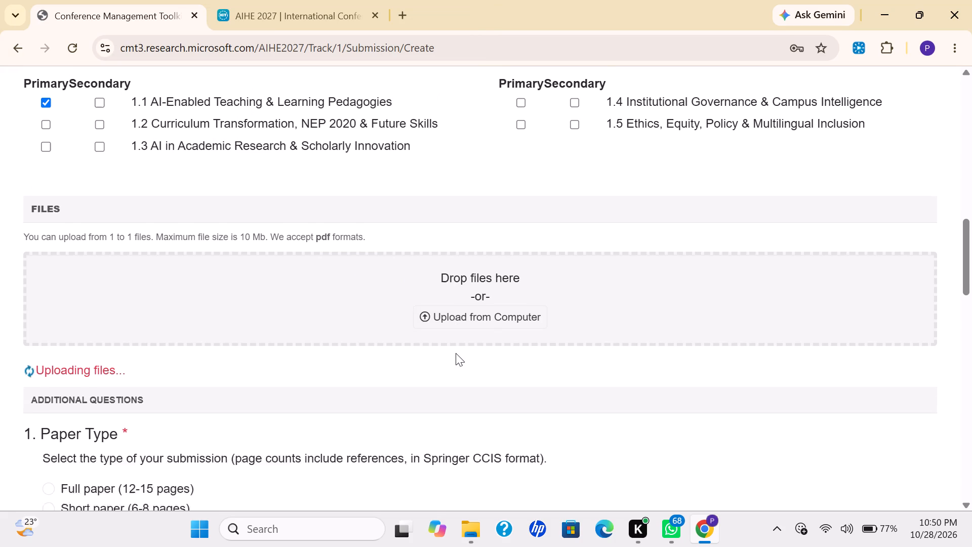
scroll(456, 353, "down", 2)
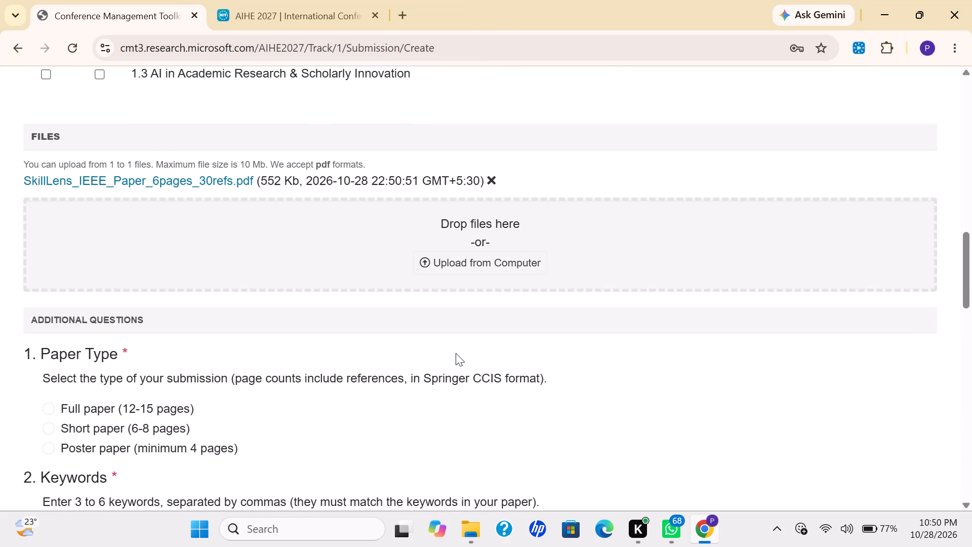
scroll(456, 353, "down", 3)
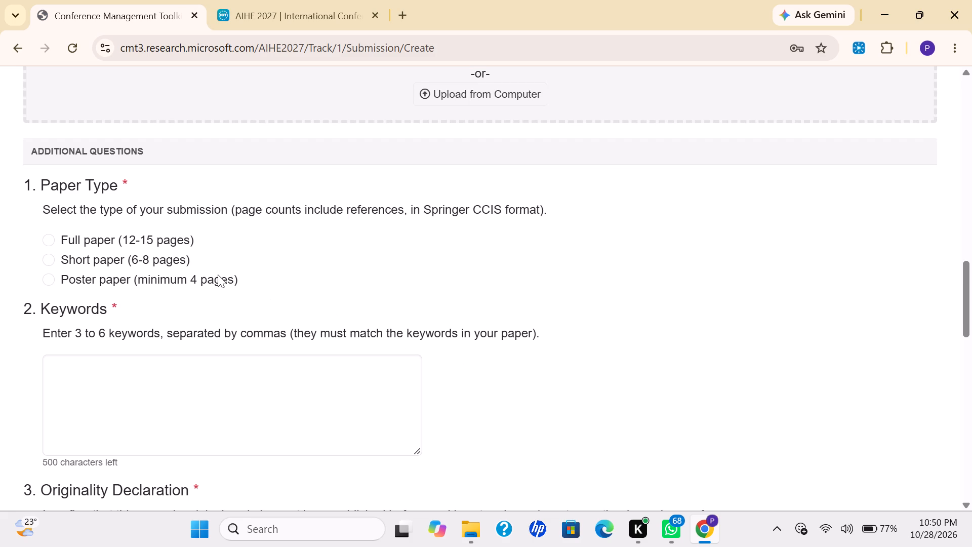
left_click(160, 258)
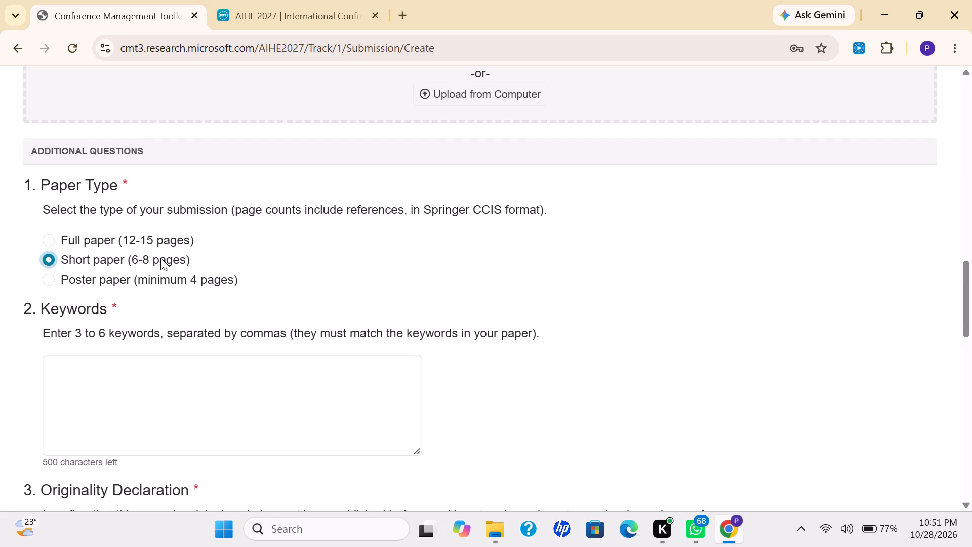
Agree to the Originality Declaration and the Plagiarism Declaration.
scroll(160, 258, "down", 1)
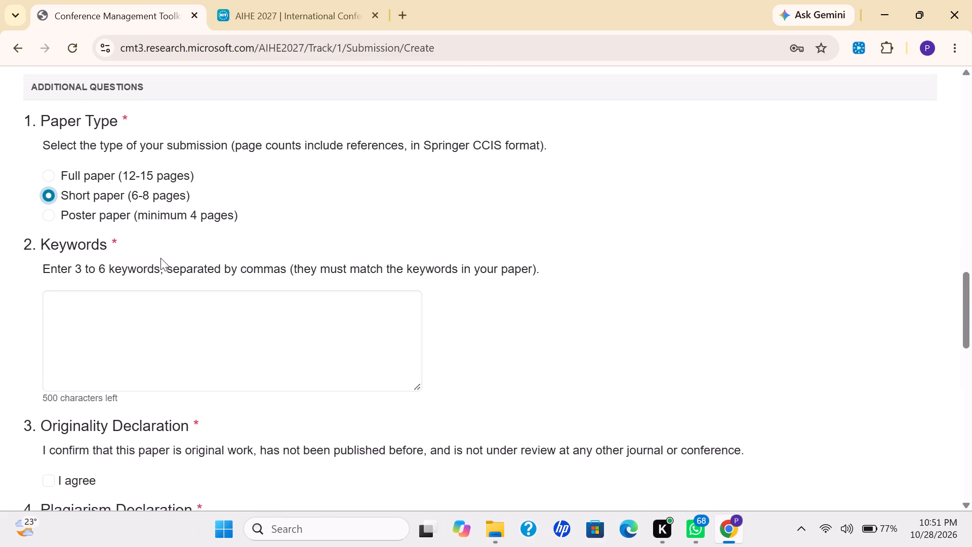
scroll(160, 258, "down", 1)
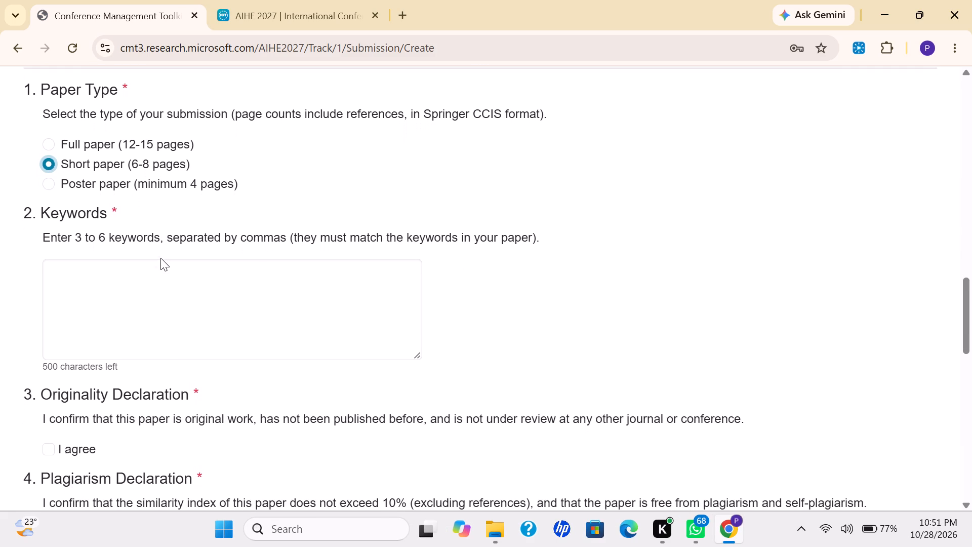
scroll(160, 258, "down", 2)
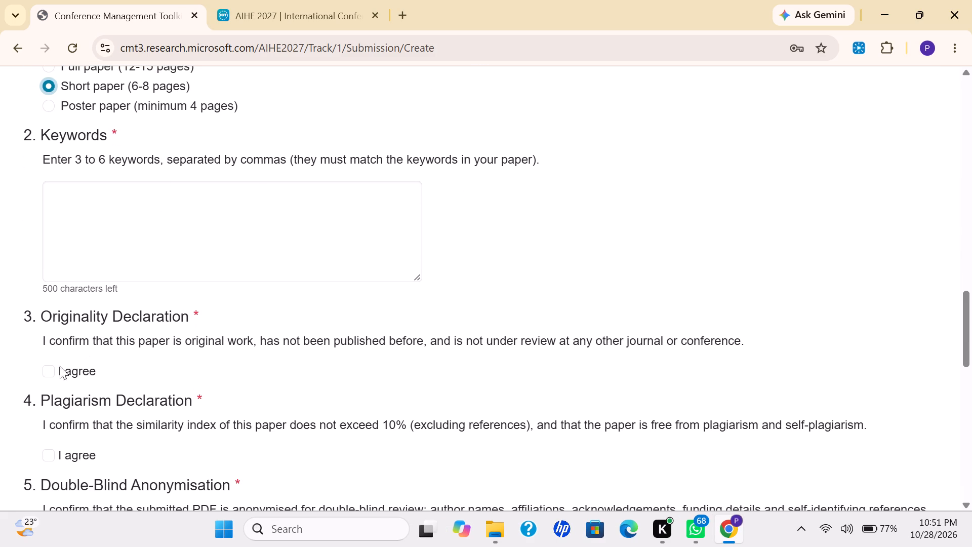
left_click(51, 372)
left_click(53, 459)
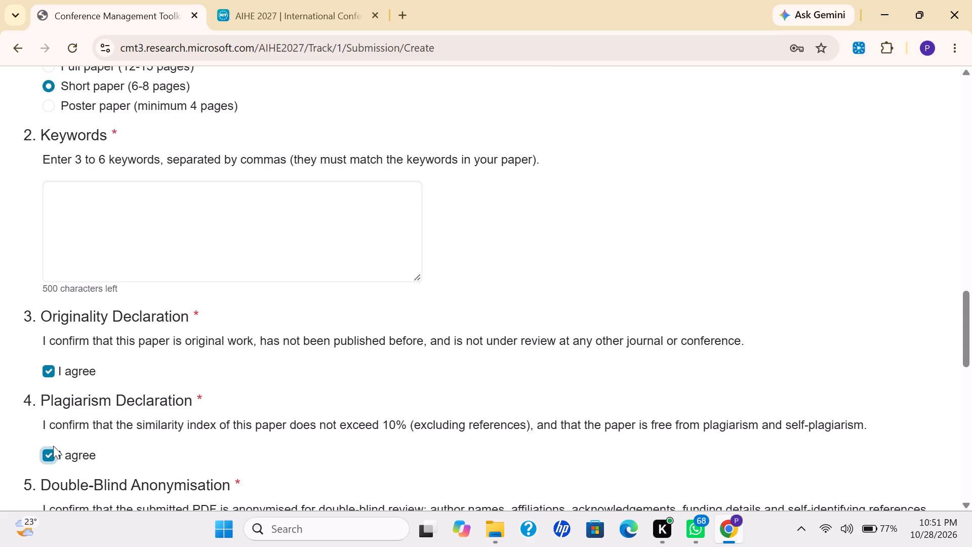
Enter "skill lens" as the submission's keywords.
left_click(112, 217)
type("skill lw")
key("BackSpace")
key("e")
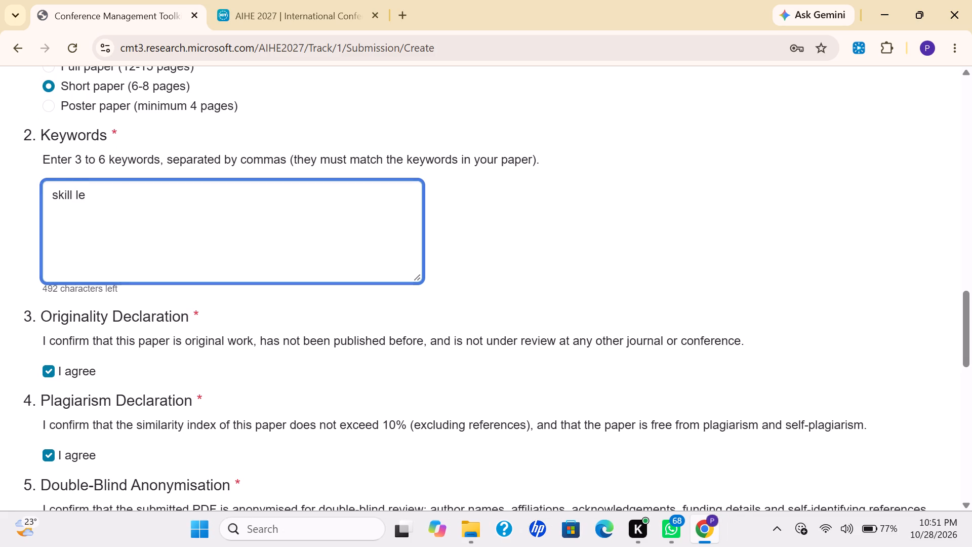
type("nx=")
key("BackSpace")
key("BackSpace")
key("s")
Go back up the submission form and recheck the entered title and abstract.
scroll(112, 217, "up", 2)
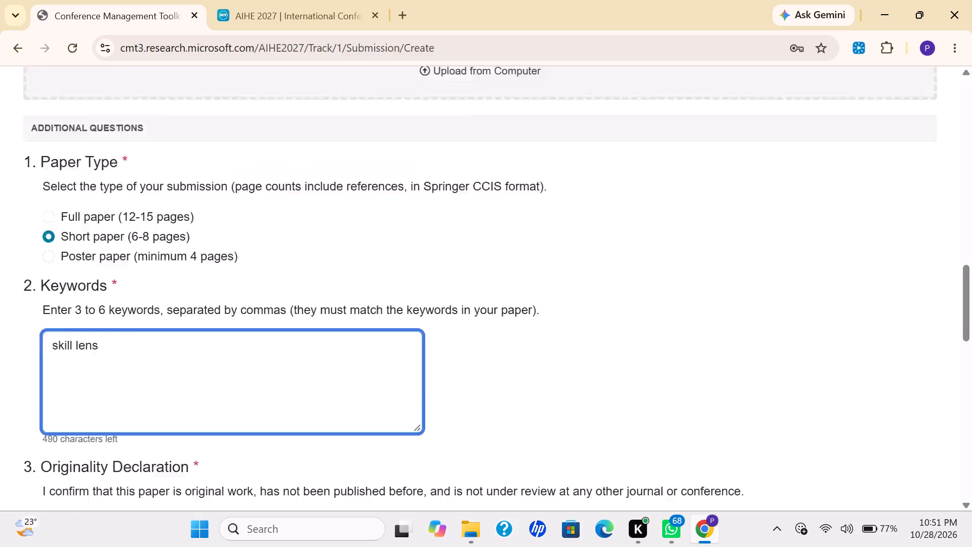
scroll(112, 217, "up", 8)
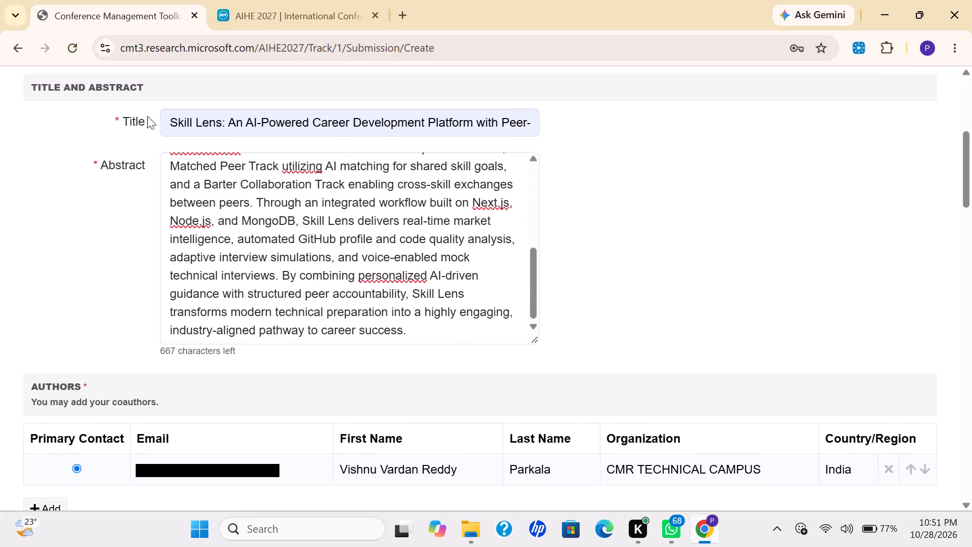
scroll(328, 216, "up", 3)
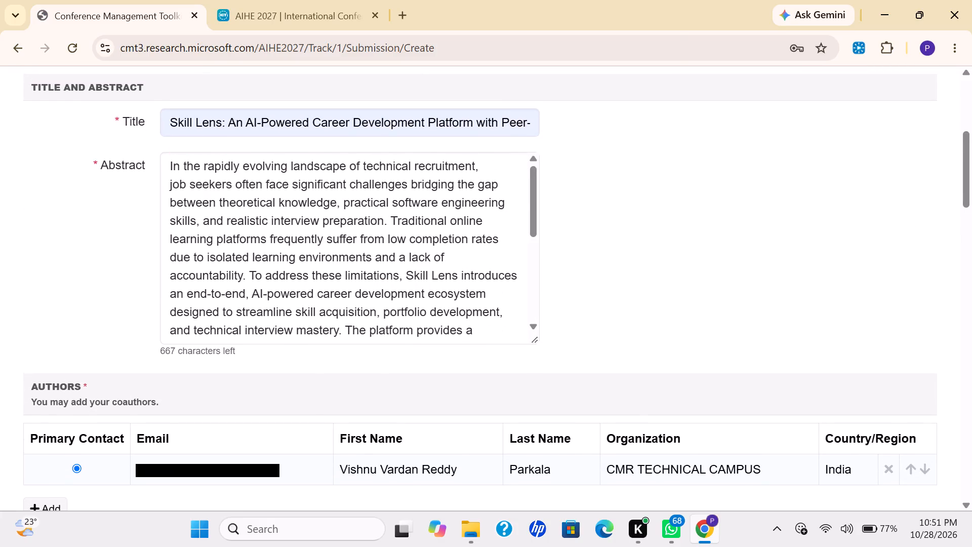
scroll(328, 216, "down", 3)
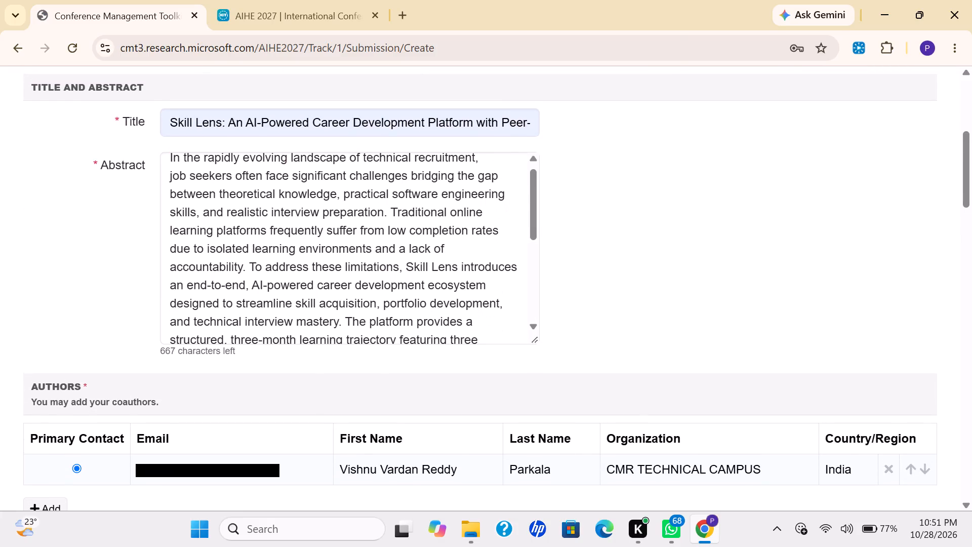
scroll(328, 216, "down", 3)
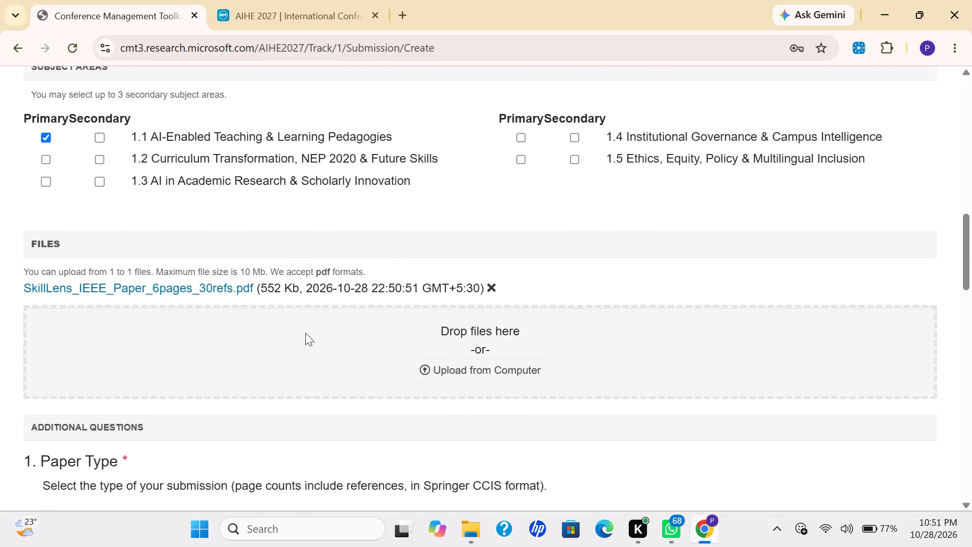
Agree to the Double-Blind Anonymisation, Springer CCIS Template, Registration and Presentation, and Authorship and Licence to Publish declarations.
scroll(305, 333, "down", 5)
scroll(231, 358, "down", 1)
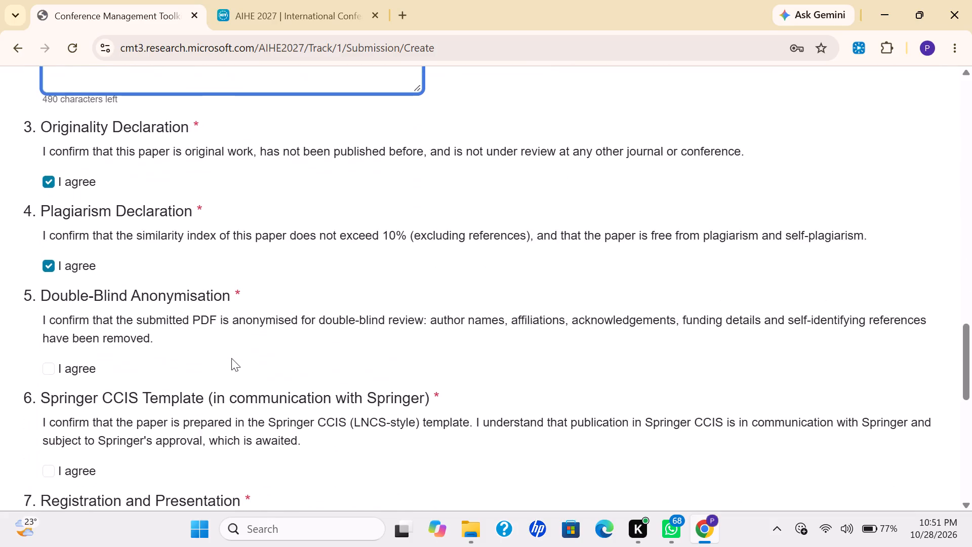
left_click(49, 368)
scroll(49, 368, "down", 1)
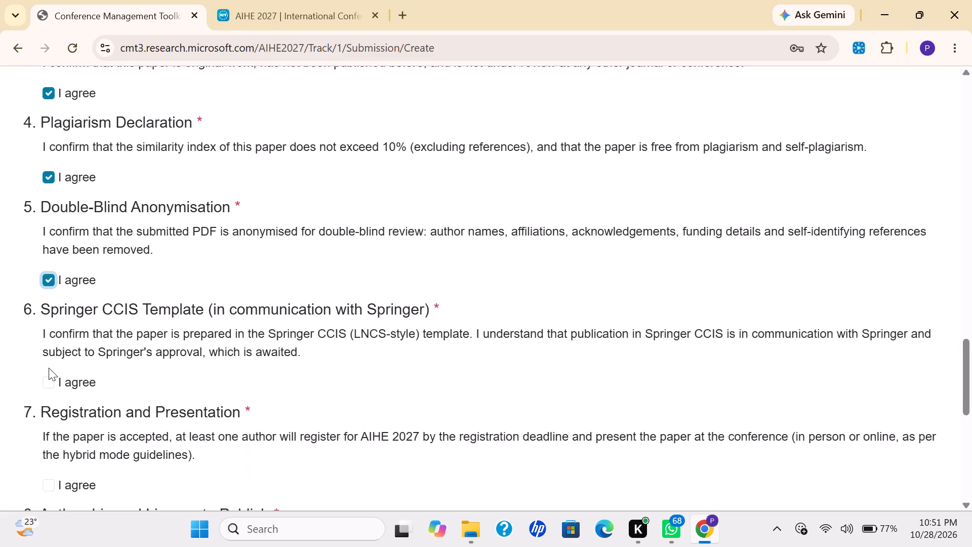
scroll(49, 368, "down", 1)
left_click(49, 368)
scroll(49, 368, "down", 2)
left_click(49, 368)
scroll(49, 368, "down", 1)
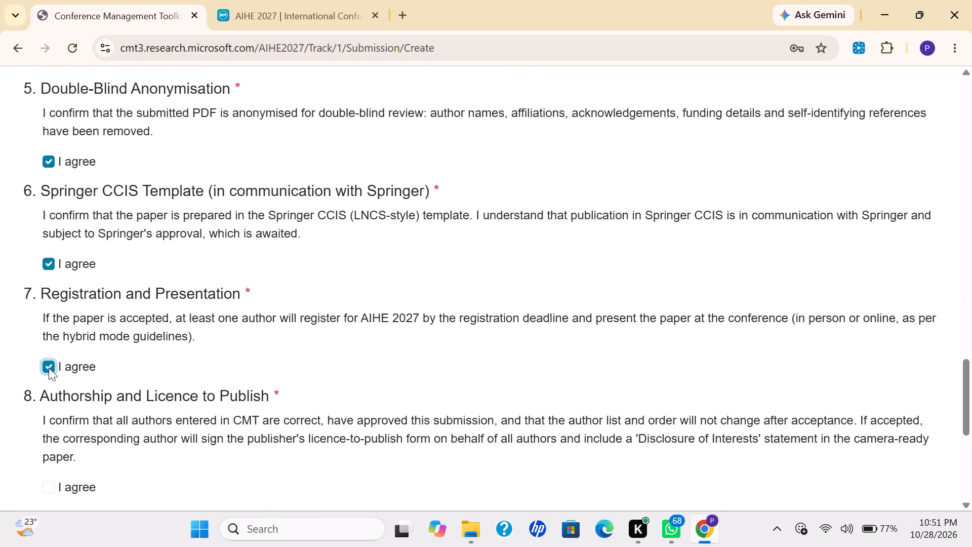
scroll(49, 368, "down", 1)
left_click(49, 368)
Declare under Use of Generative AI that no generative AI tools were used.
scroll(49, 368, "down", 1)
left_click(49, 368)
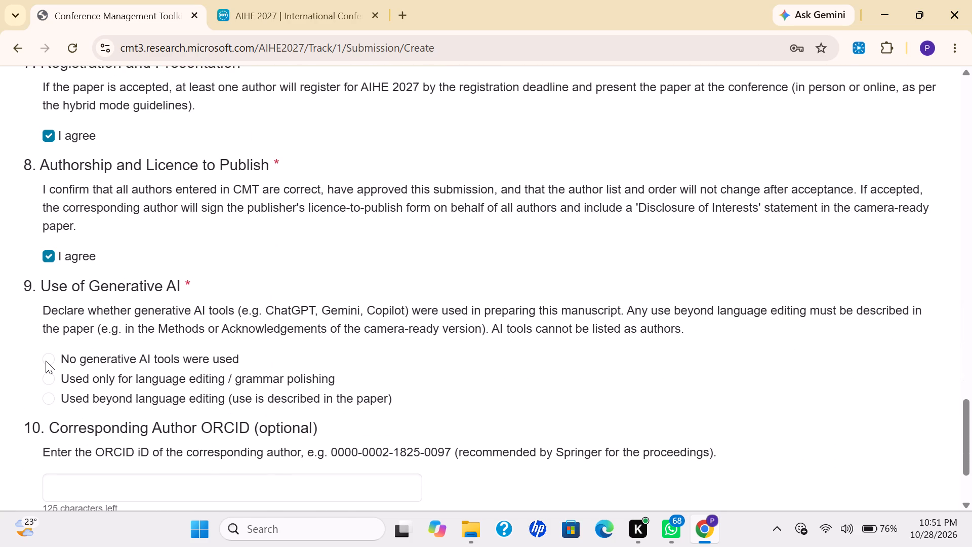
left_click(46, 361)
scroll(46, 361, "down", 2)
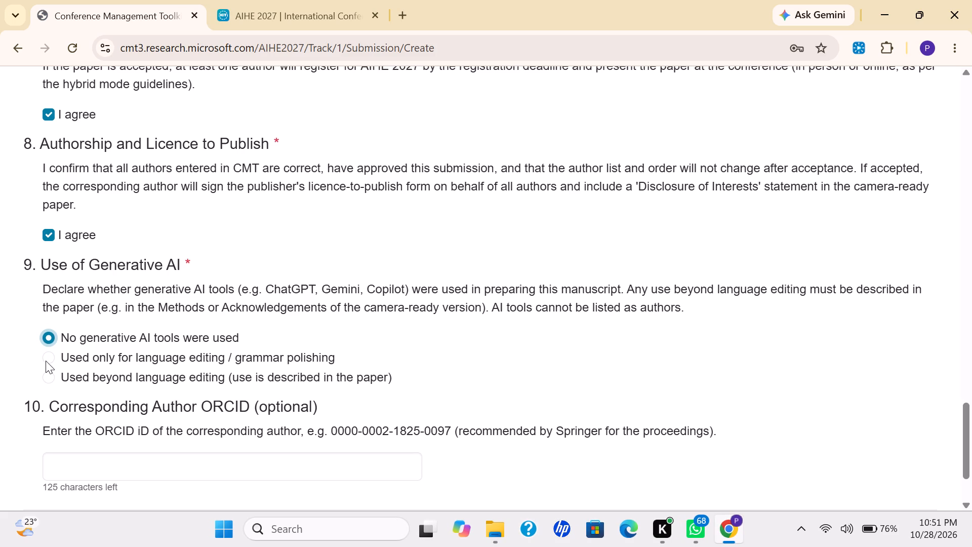
scroll(46, 361, "down", 1)
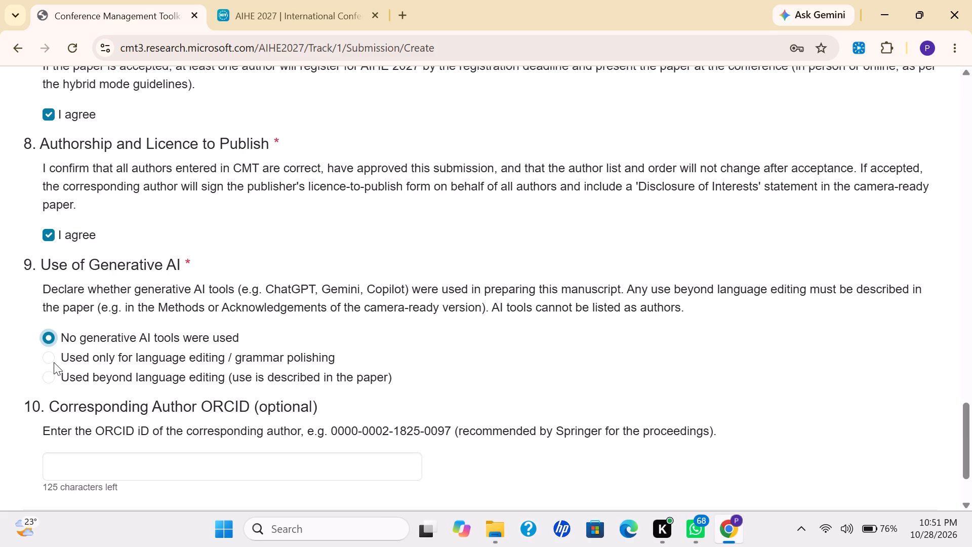
left_click(54, 362)
Submit the completed AIHE 2027 paper submission, leaving the optional ORCID empty.
scroll(54, 362, "down", 2)
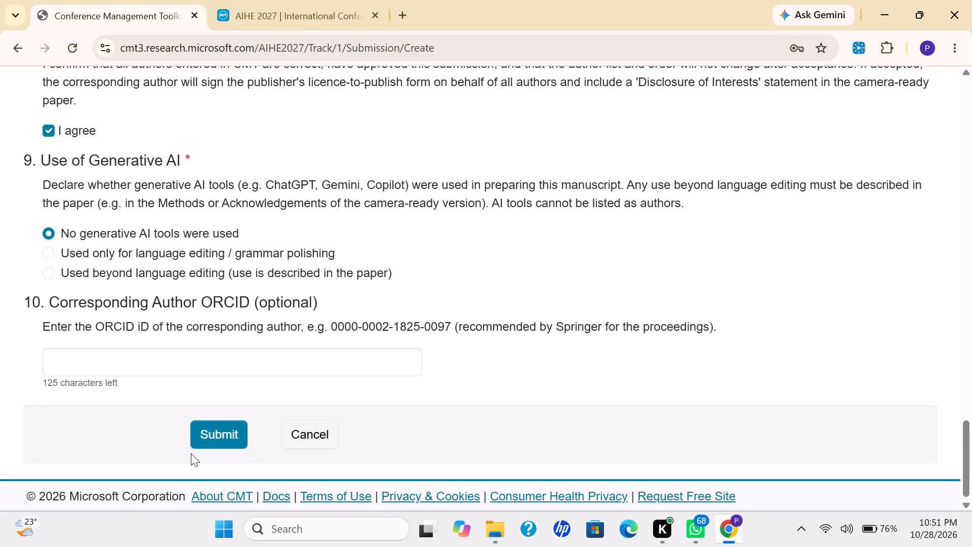
left_click(224, 431)
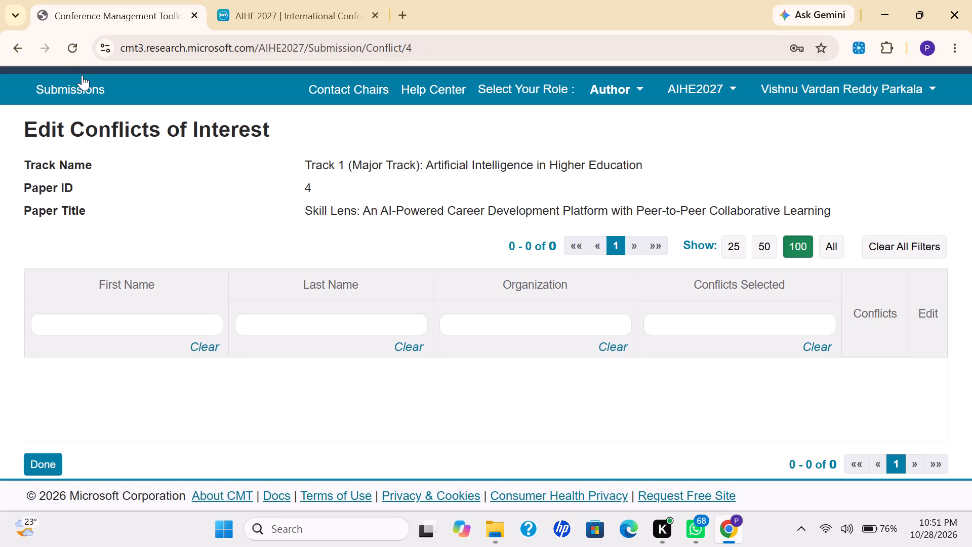
Leave the conflicts-of-interest page, close the AIHE 2027 website, and return to CMT's recent conferences list.
left_click(72, 46)
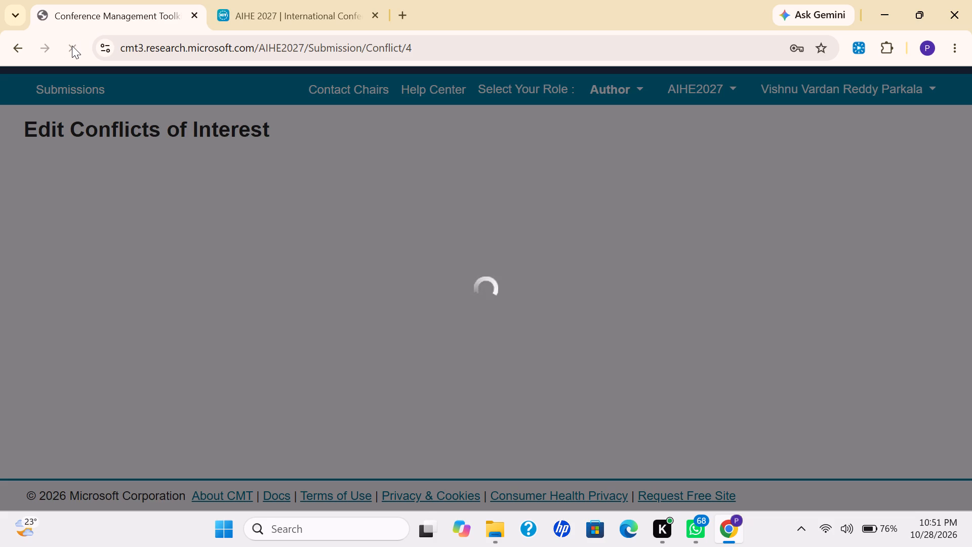
left_click(28, 47)
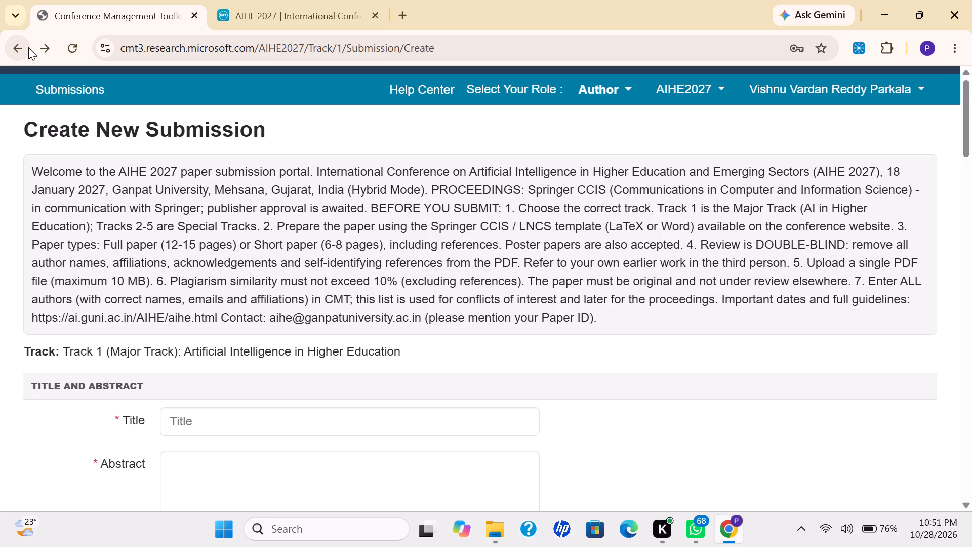
left_click(378, 16)
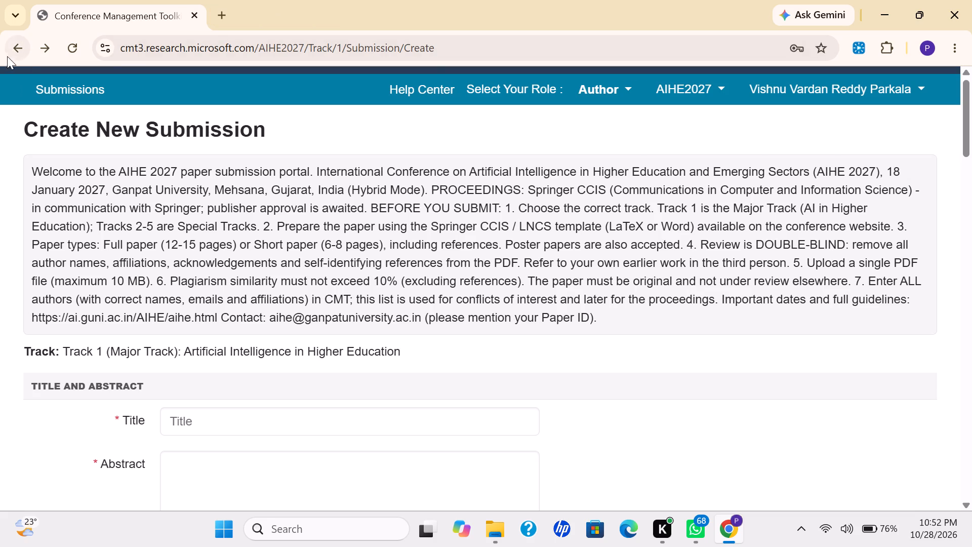
left_click(15, 51)
left_click(15, 51)
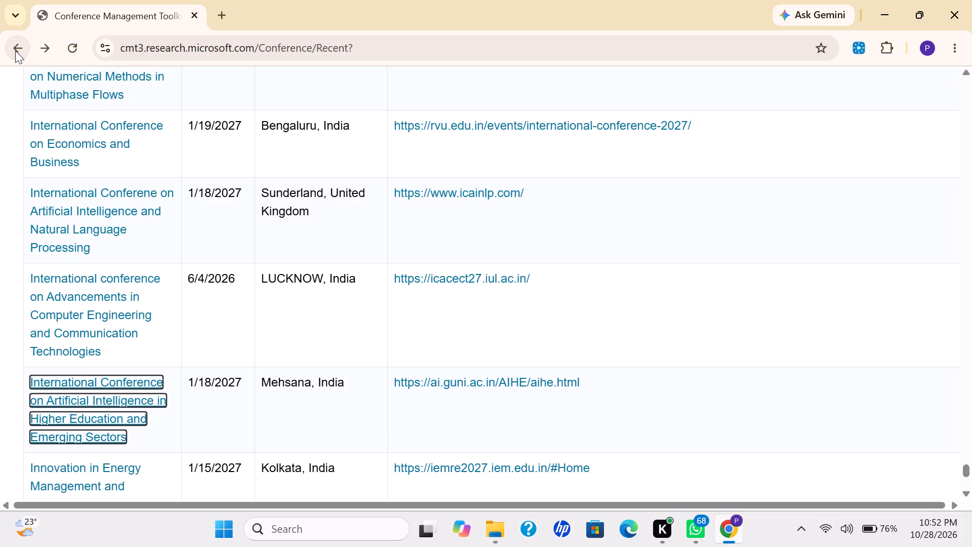
Open the AIHE 2027 author console from the conference list, and go back to the list.
left_click(92, 376)
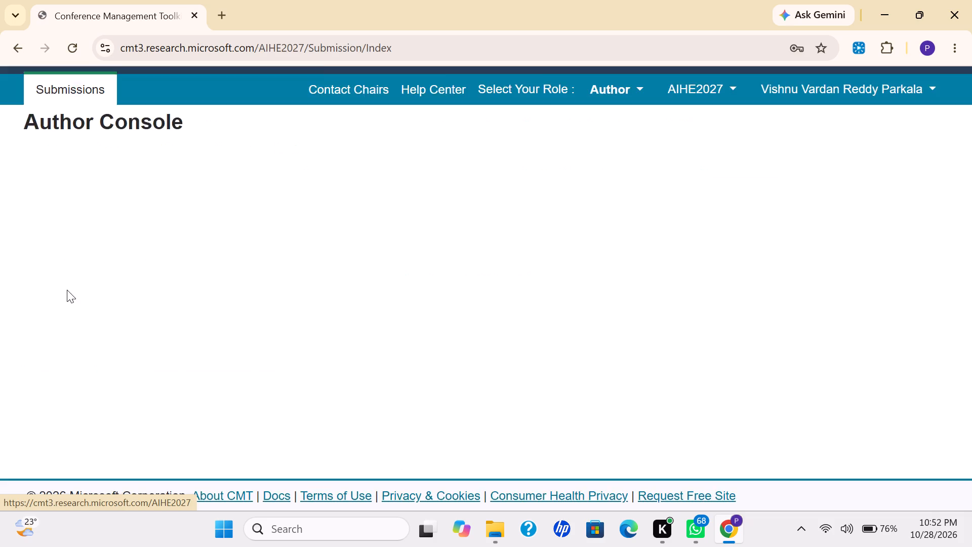
left_click(22, 49)
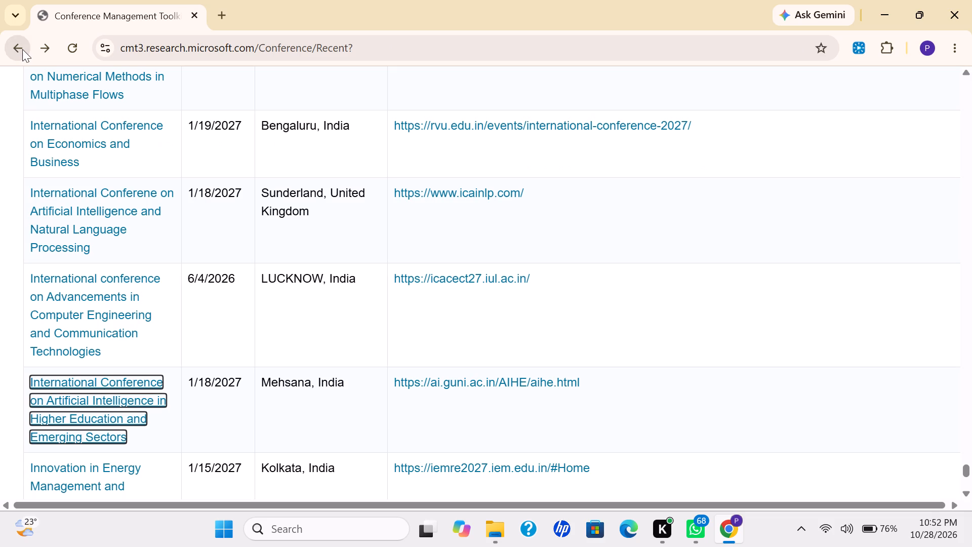
Examine the conferences listed below AIHE 2027 for another suitable venue, checking their topics, dates and locations.
scroll(141, 279, "down", 2)
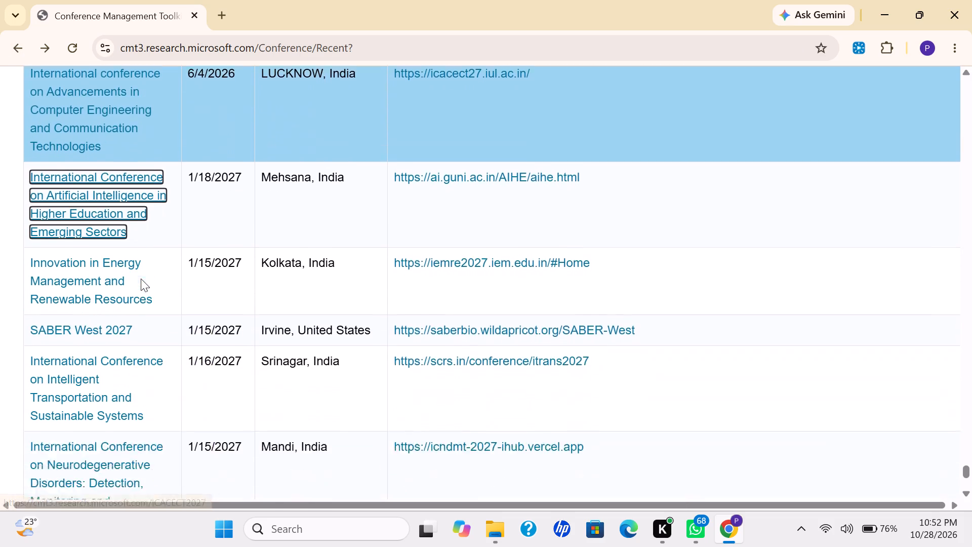
scroll(141, 279, "down", 2)
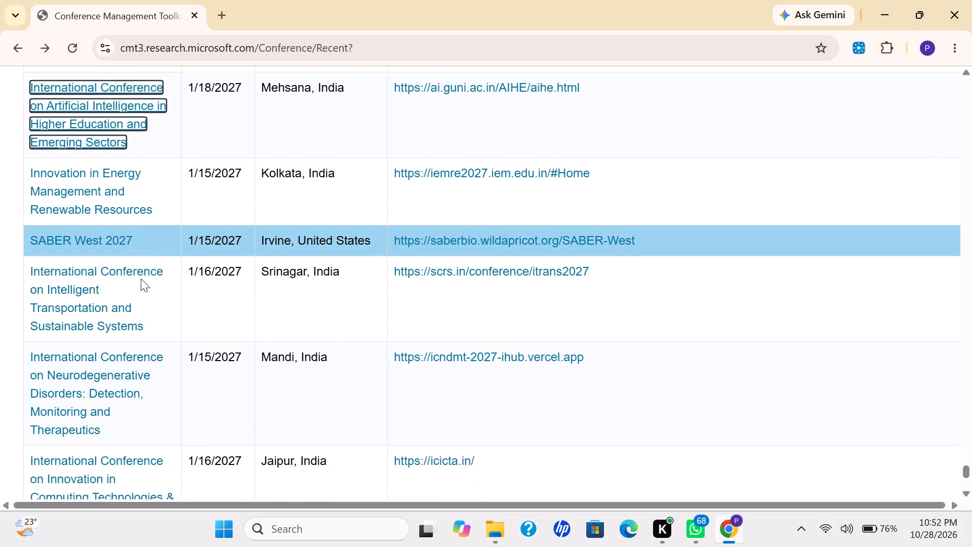
scroll(141, 279, "down", 3)
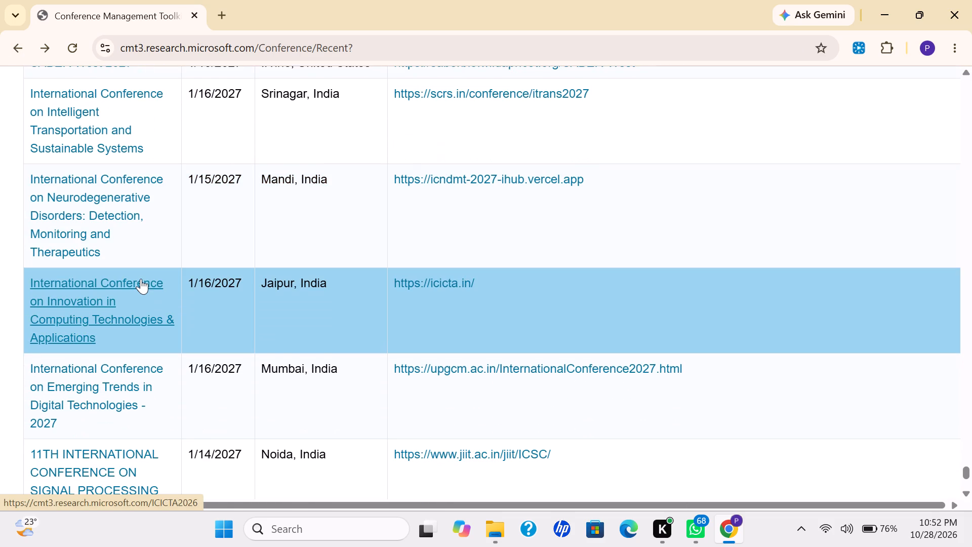
scroll(141, 279, "down", 2)
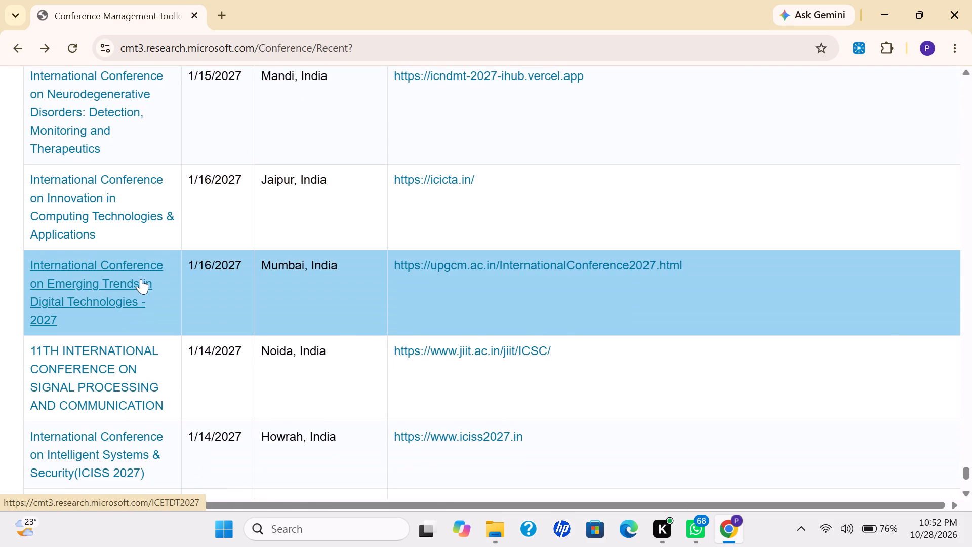
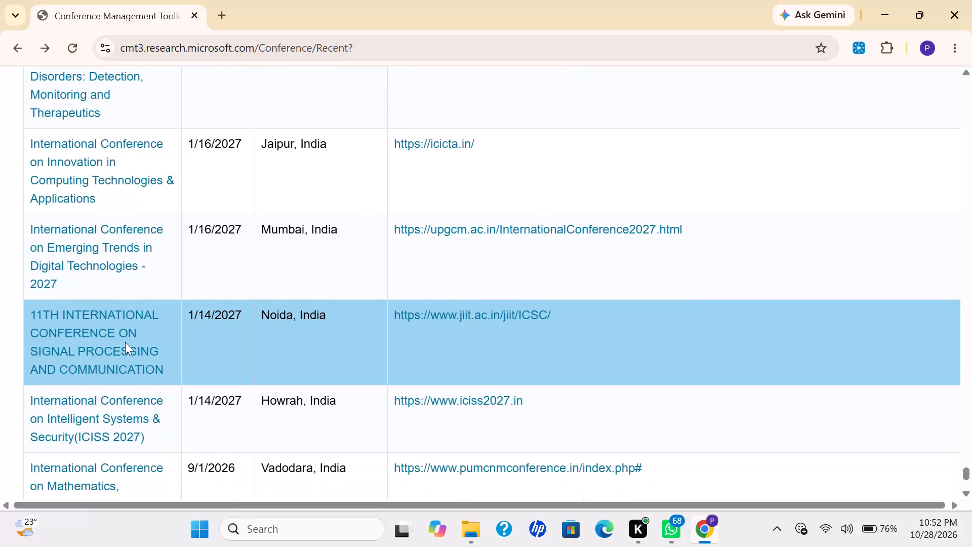
Examine the remaining conferences down to the end of the loaded list, checking their topics, dates and locations for a suitable venue.
scroll(125, 342, "down", 2)
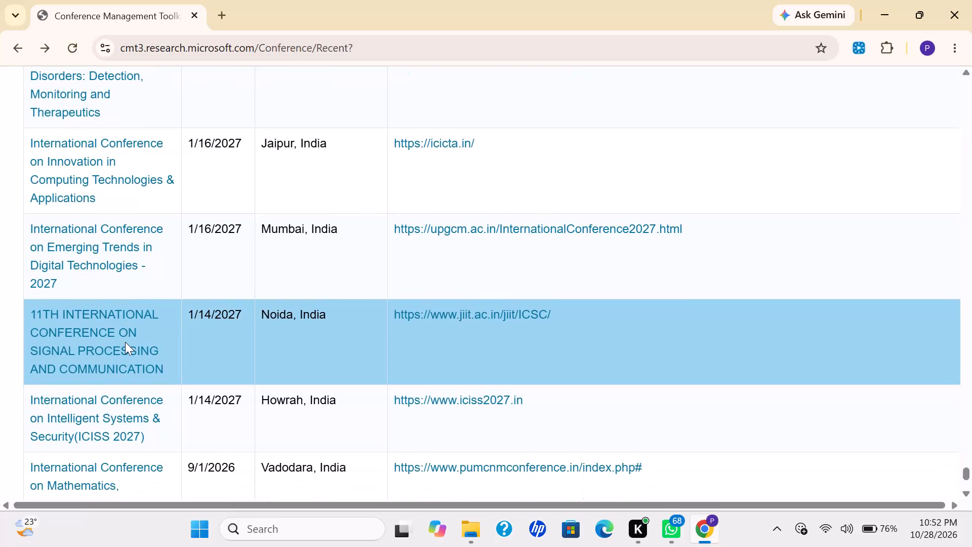
scroll(125, 342, "down", 3)
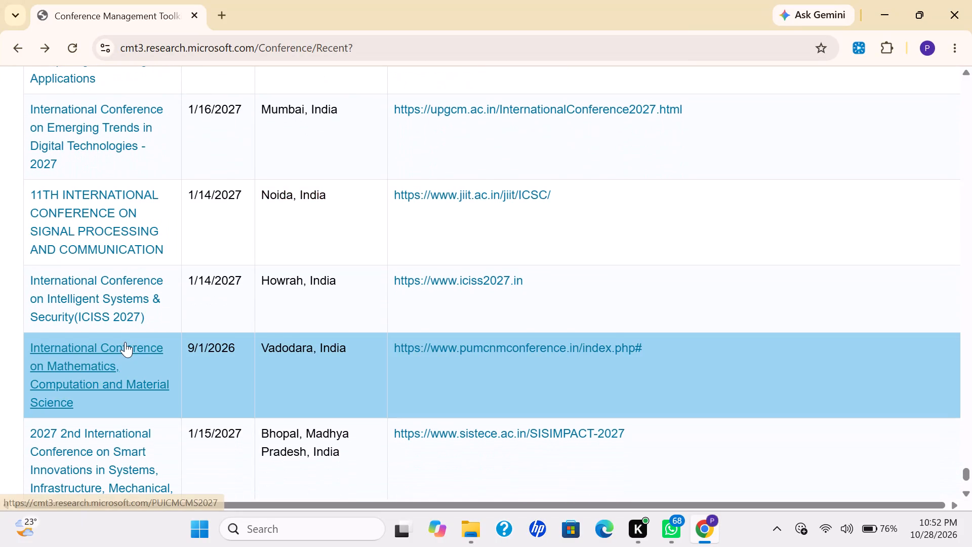
scroll(125, 342, "down", 1)
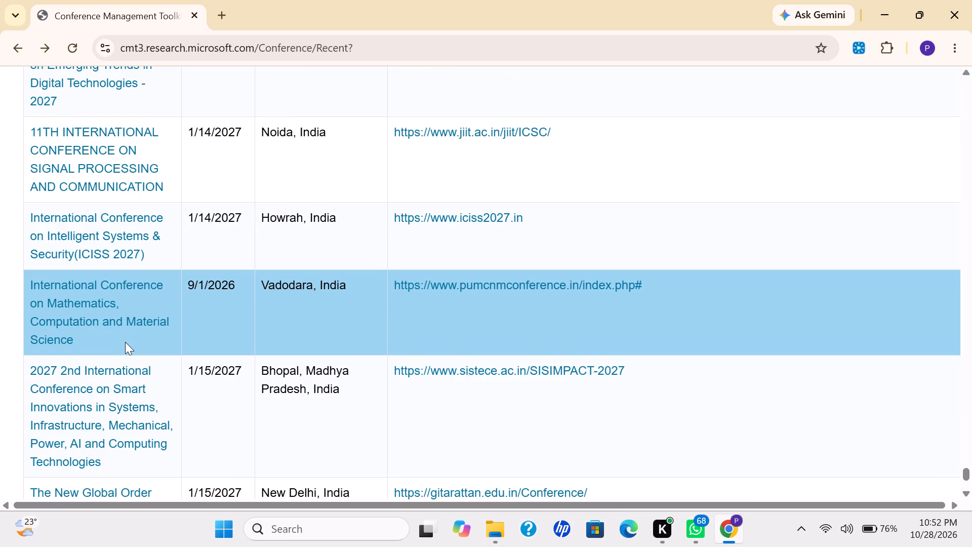
scroll(125, 342, "down", 2)
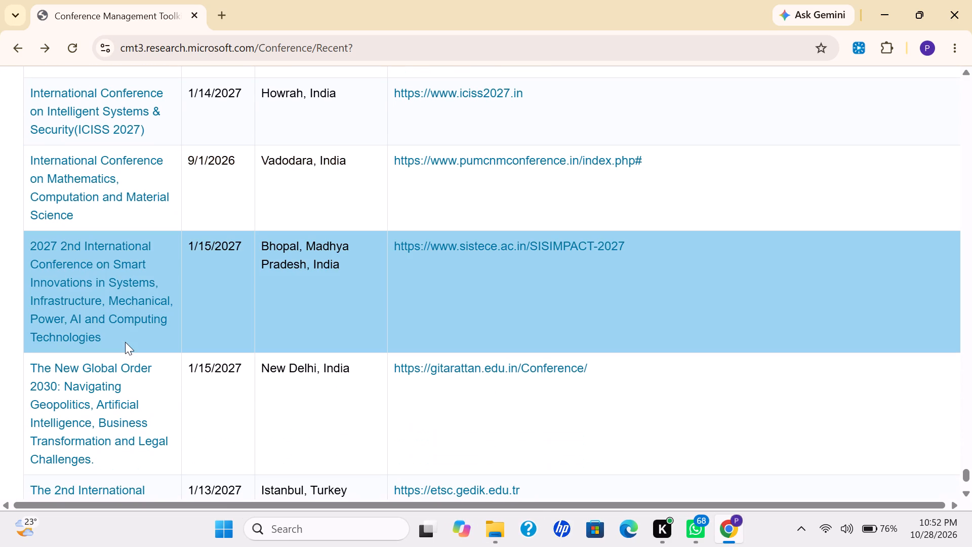
scroll(125, 342, "down", 3)
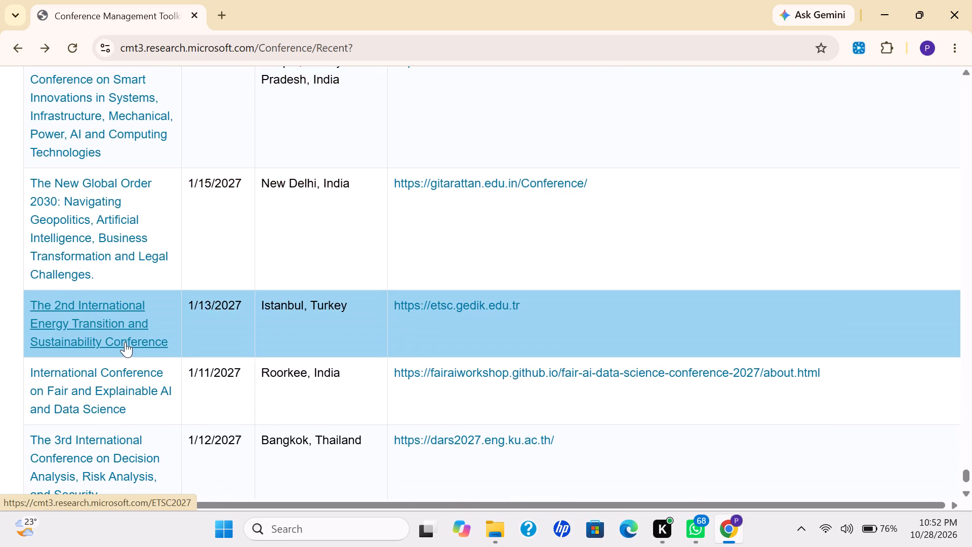
scroll(125, 342, "down", 1)
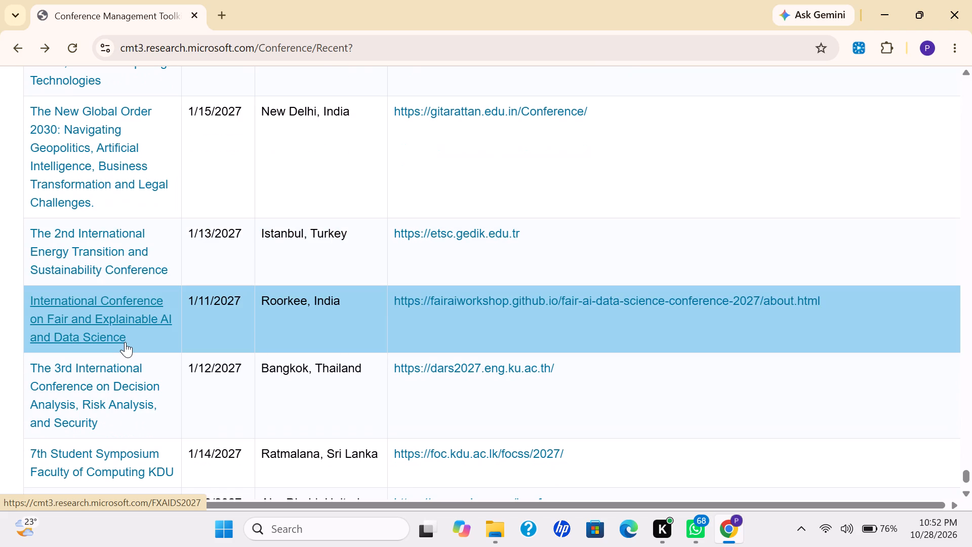
scroll(125, 342, "down", 1)
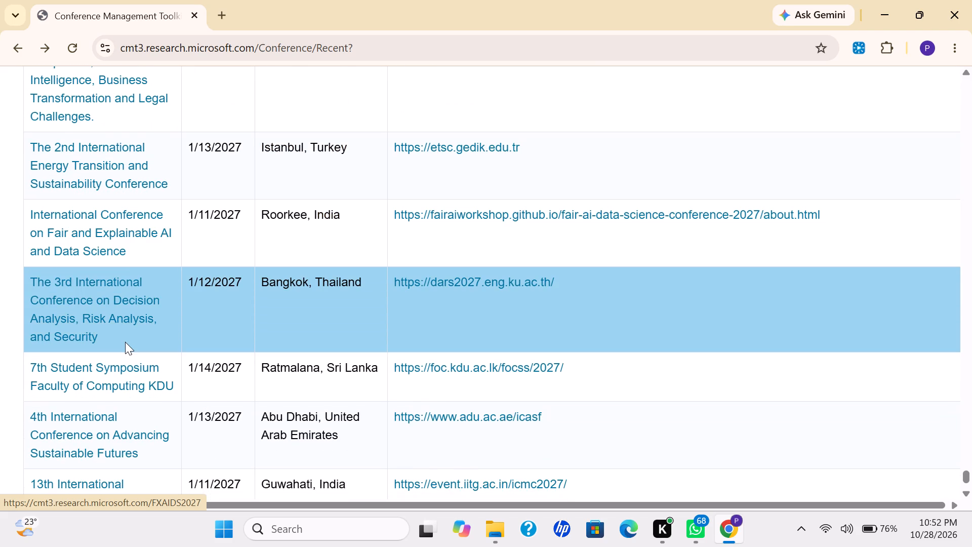
scroll(125, 342, "down", 1)
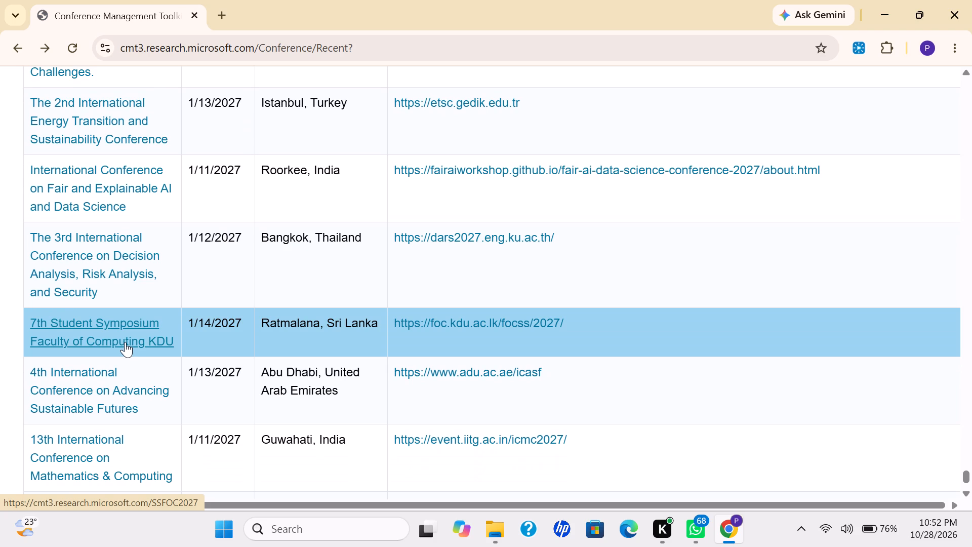
scroll(125, 342, "down", 2)
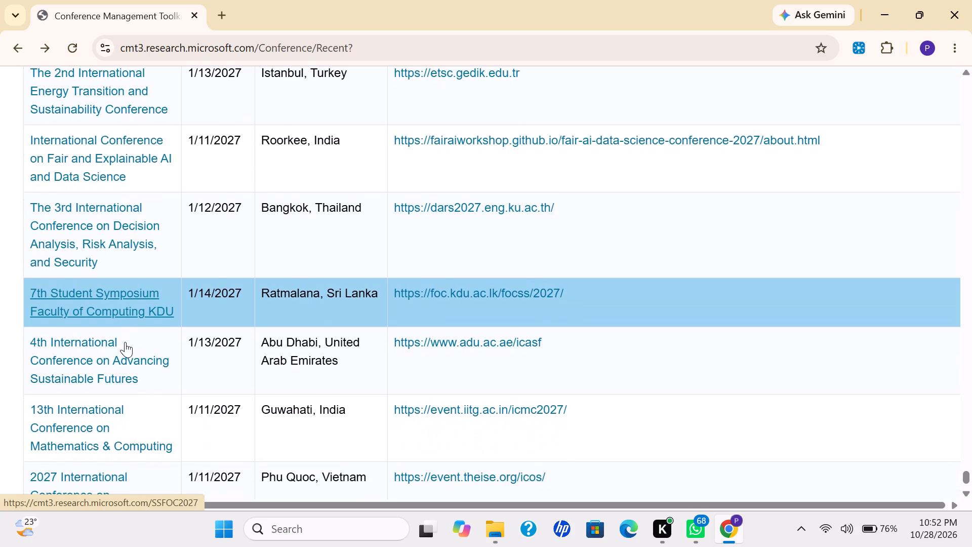
scroll(125, 342, "down", 2)
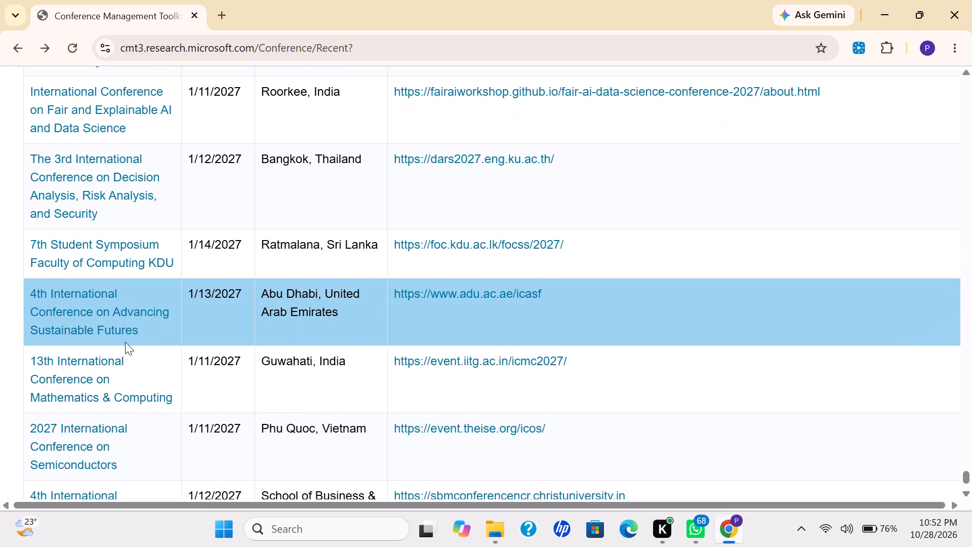
scroll(125, 342, "down", 2)
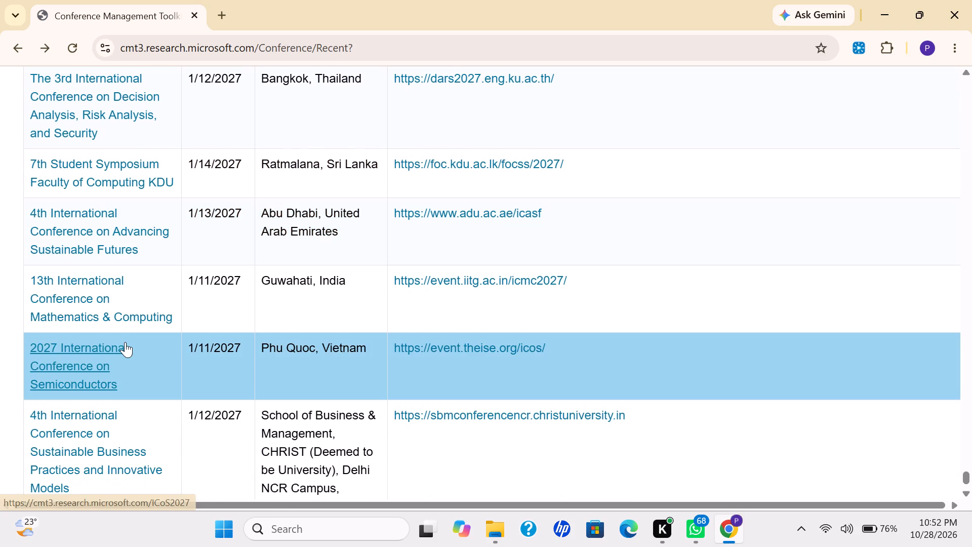
scroll(125, 342, "down", 2)
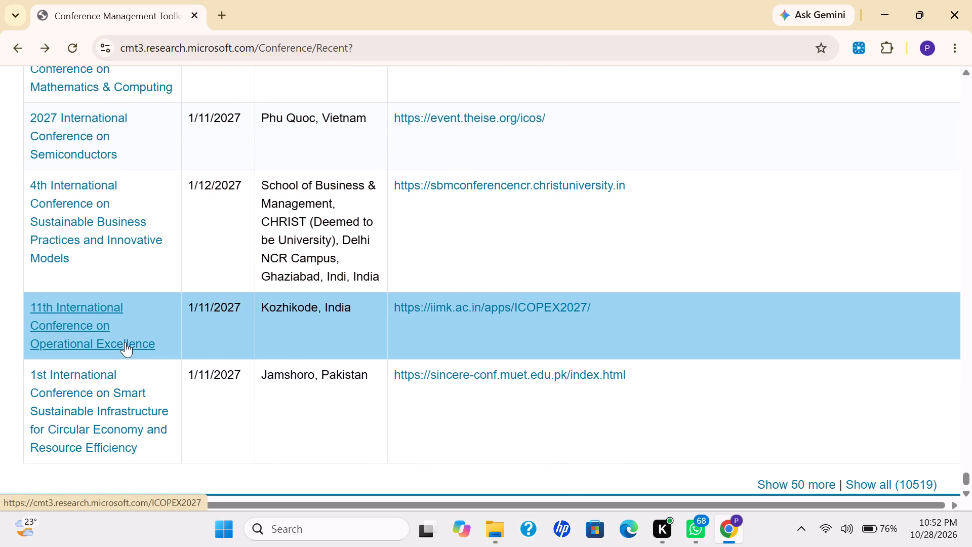
scroll(125, 342, "down", 2)
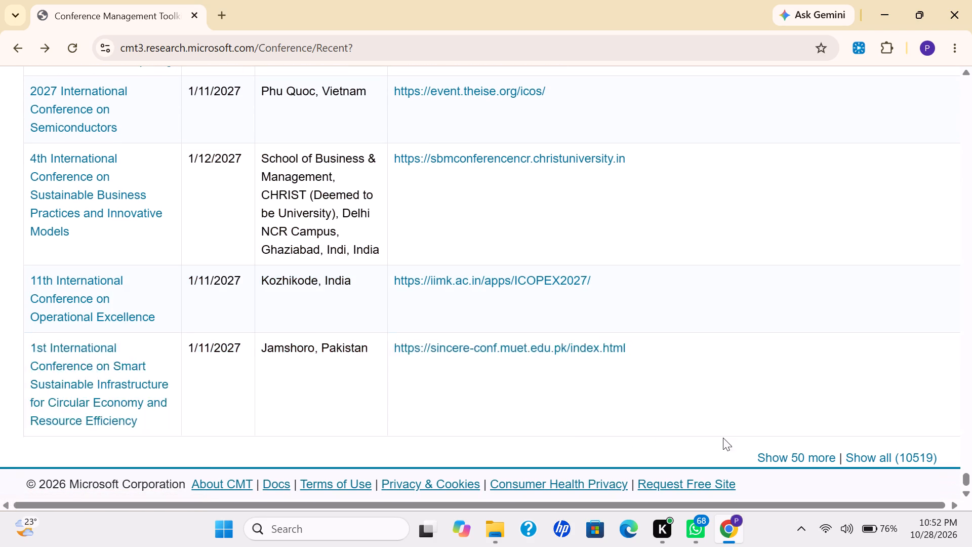
Load 50 more conferences and examine the added entries for AI or computing venues, checking their dates and locations.
left_click(789, 462)
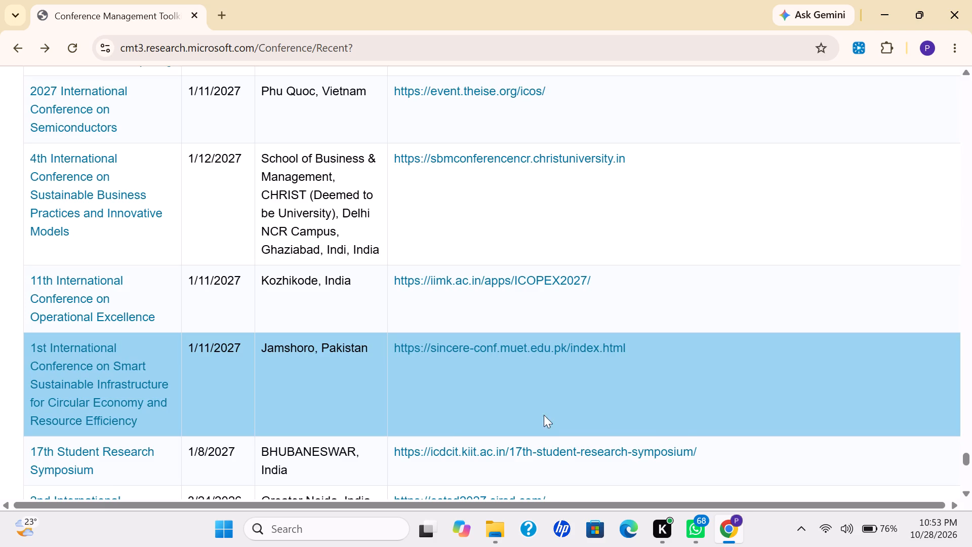
scroll(512, 409, "down", 2)
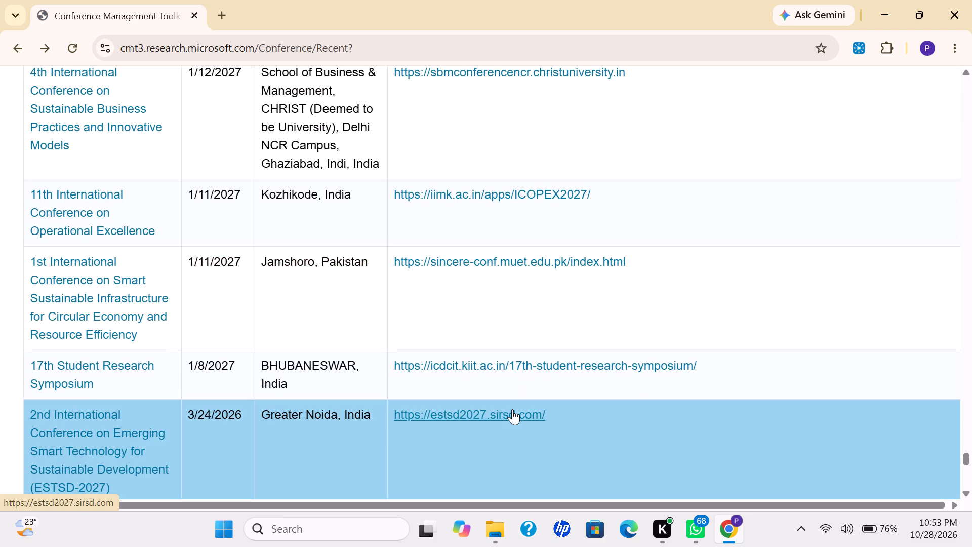
scroll(512, 409, "down", 1)
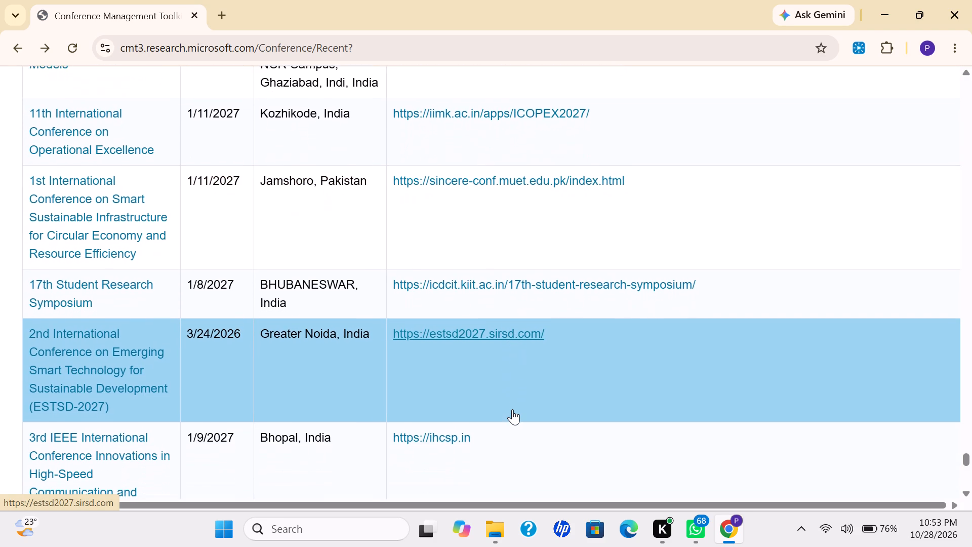
scroll(512, 409, "down", 2)
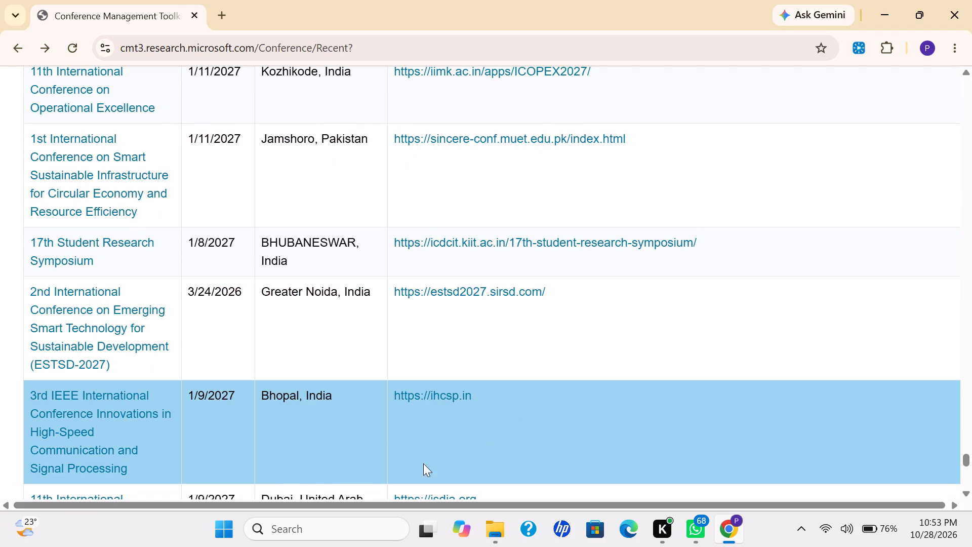
scroll(310, 359, "down", 1)
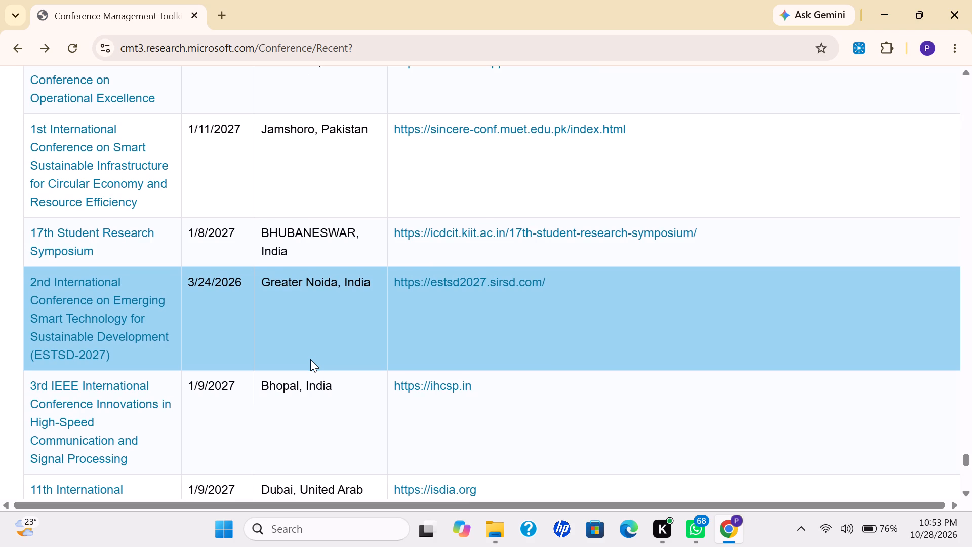
scroll(310, 359, "down", 3)
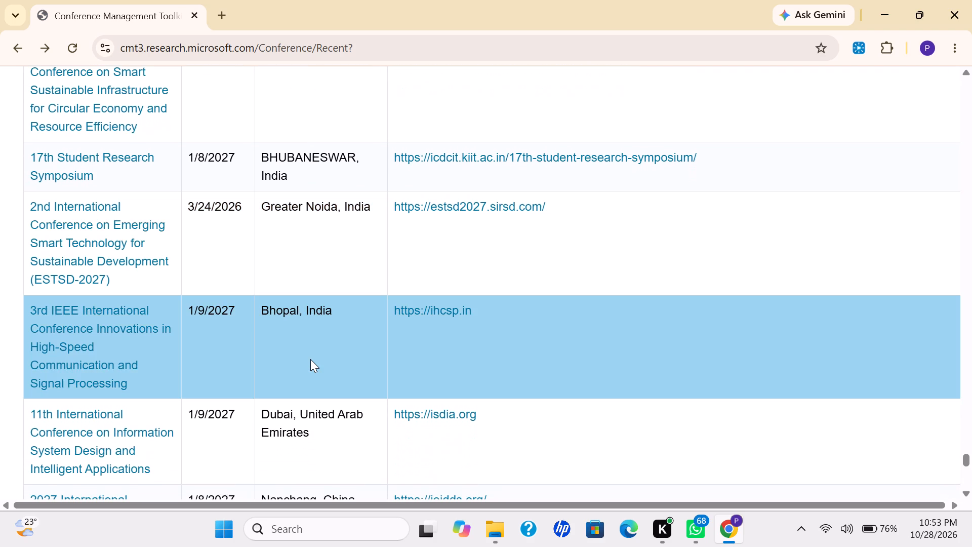
scroll(310, 359, "down", 2)
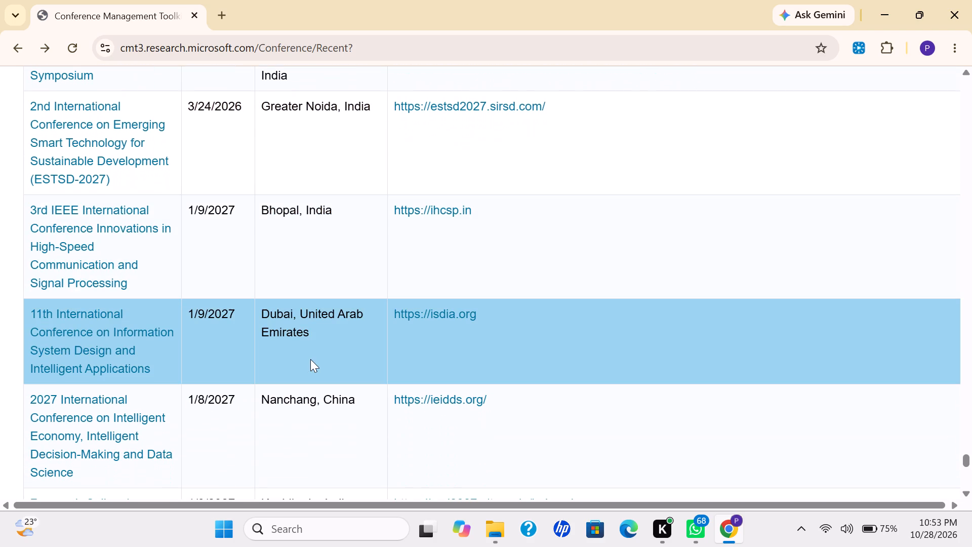
scroll(310, 359, "down", 2)
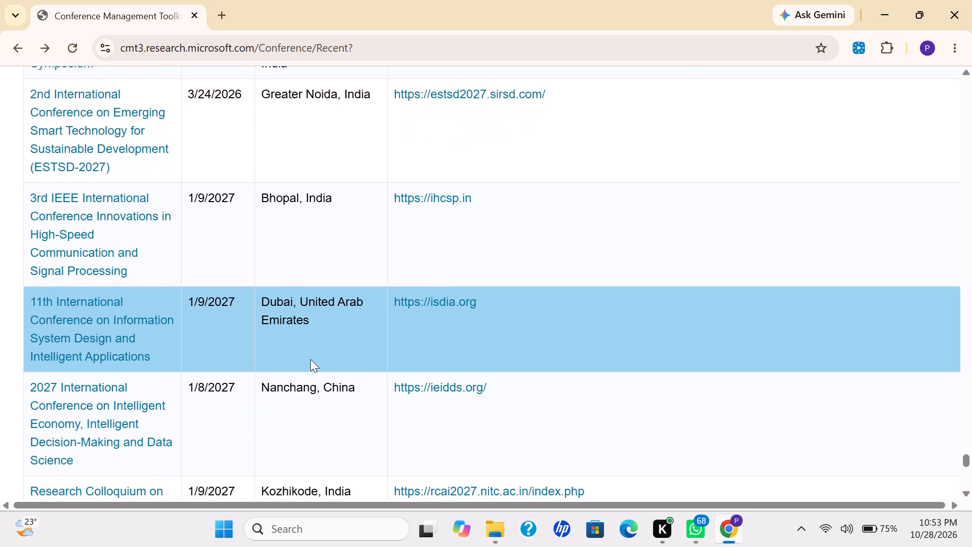
scroll(310, 359, "down", 4)
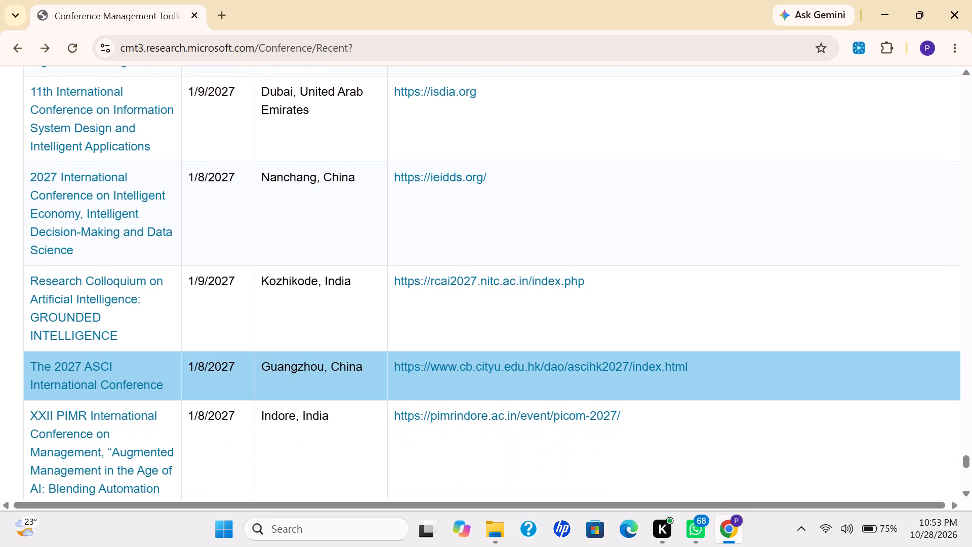
scroll(310, 359, "down", 2)
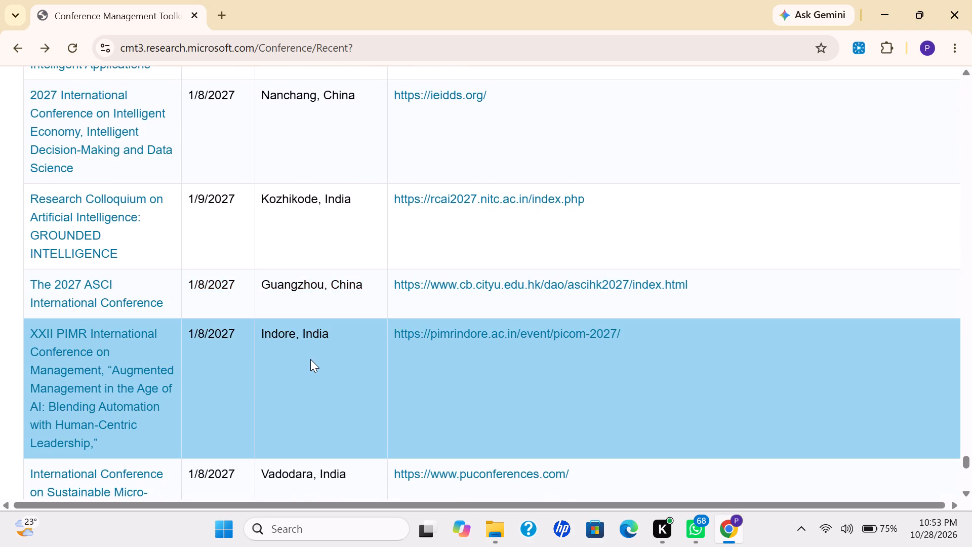
scroll(310, 359, "down", 3)
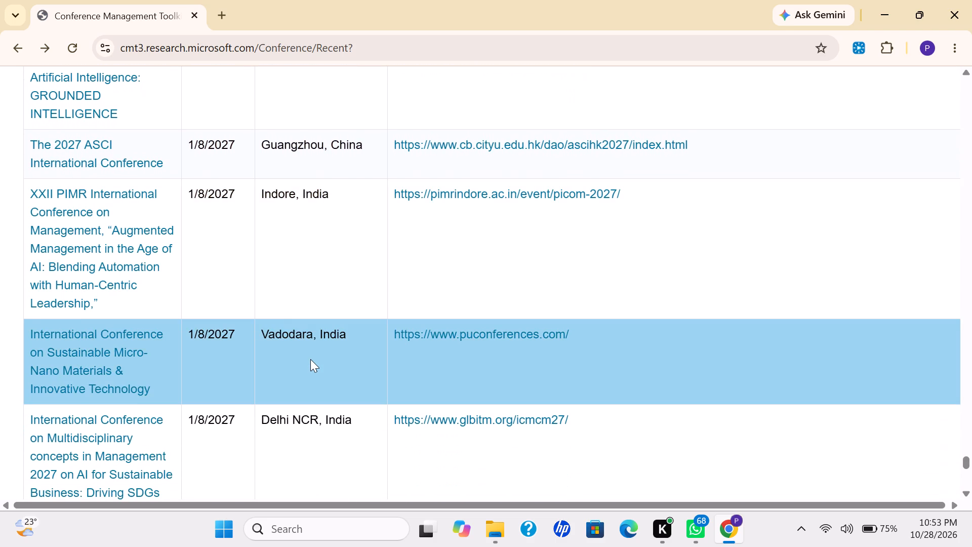
scroll(310, 359, "down", 3)
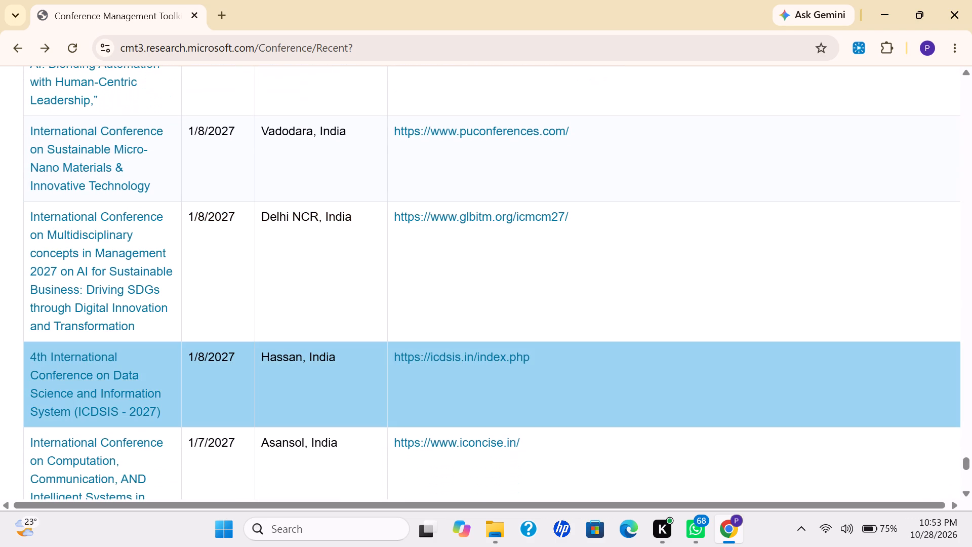
scroll(310, 359, "down", 2)
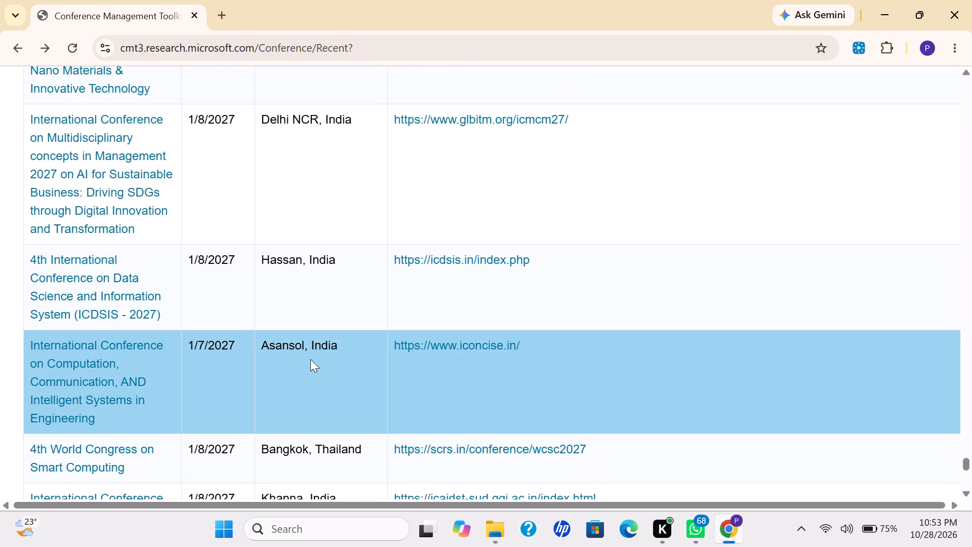
scroll(310, 359, "down", 2)
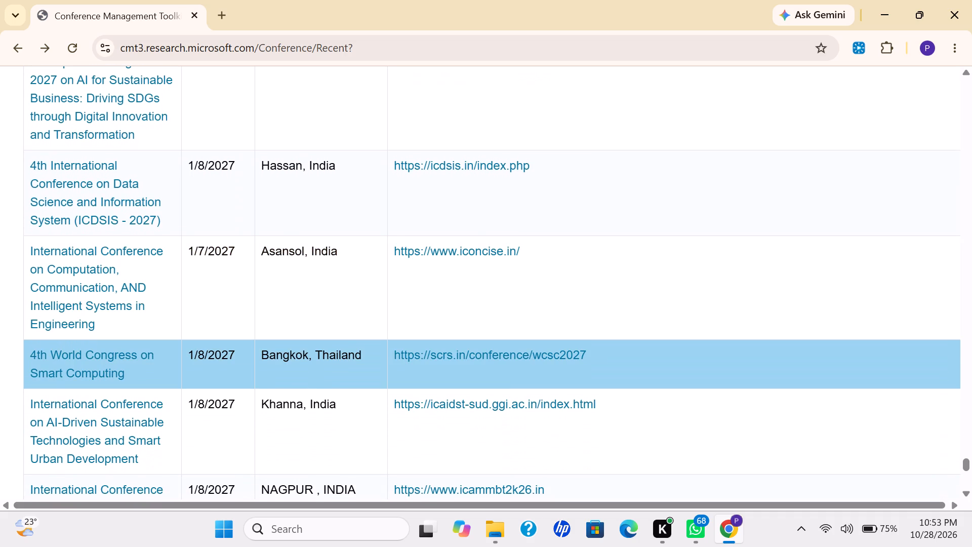
scroll(310, 359, "down", 3)
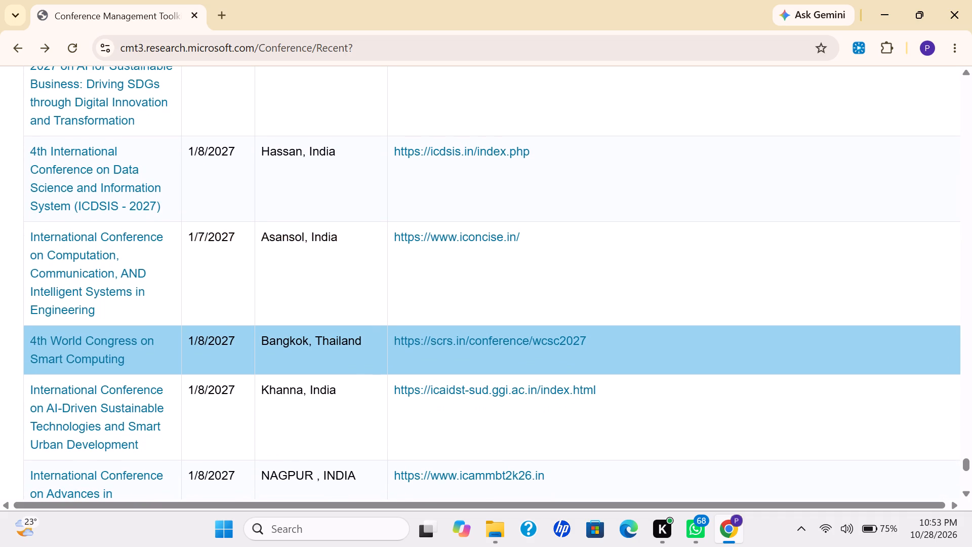
scroll(310, 359, "down", 3)
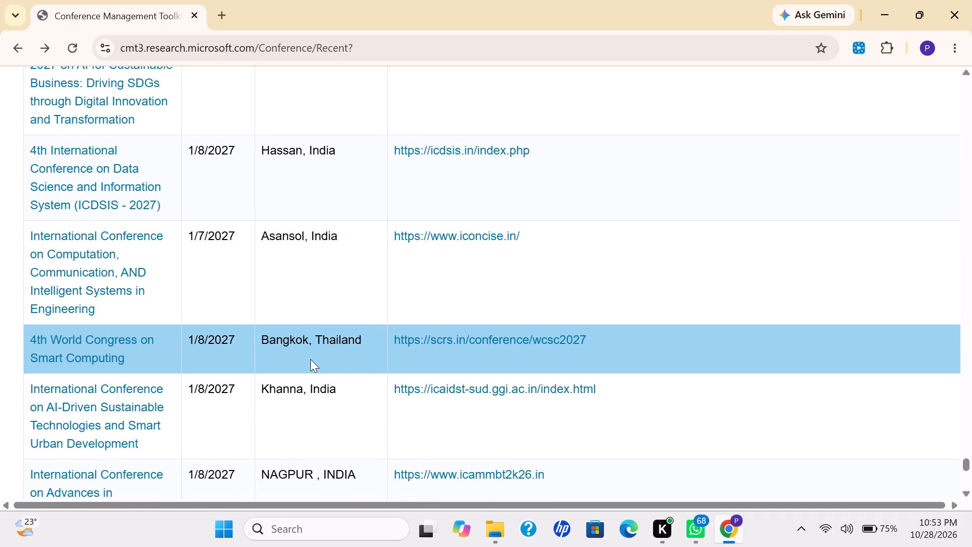
Open the author console of the International Conference on AI-Driven Sustainable Technologies and Smart Urban Development, and return to the conference list.
left_click(144, 386)
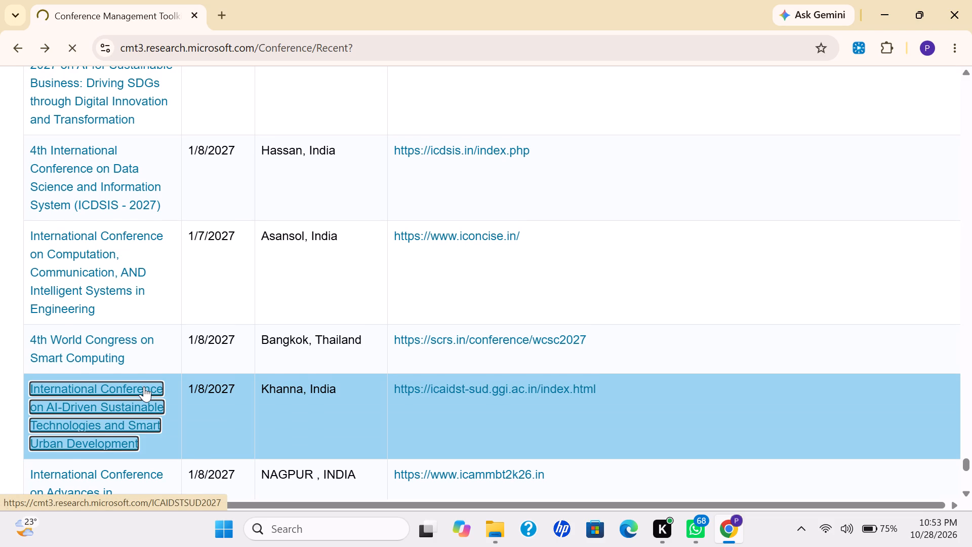
scroll(144, 386, "down", 1)
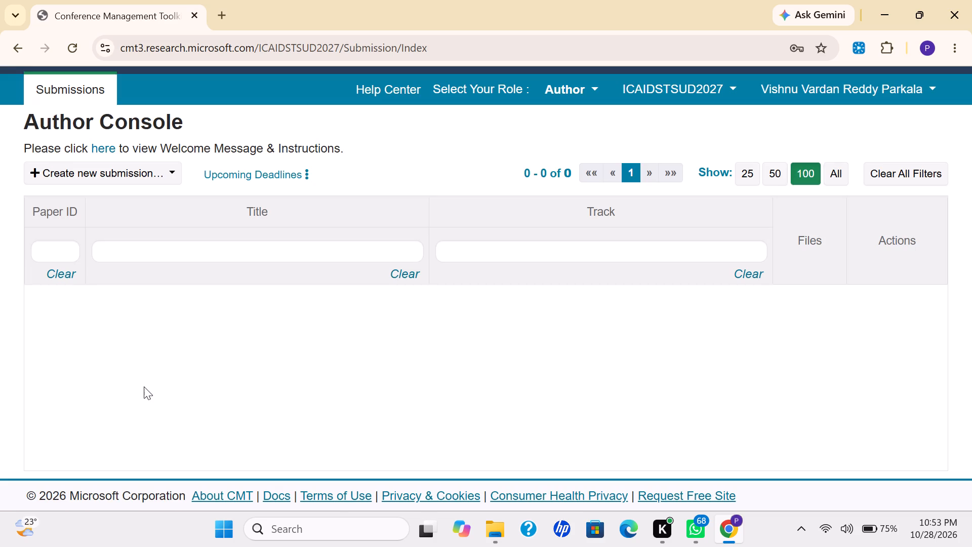
left_click(21, 48)
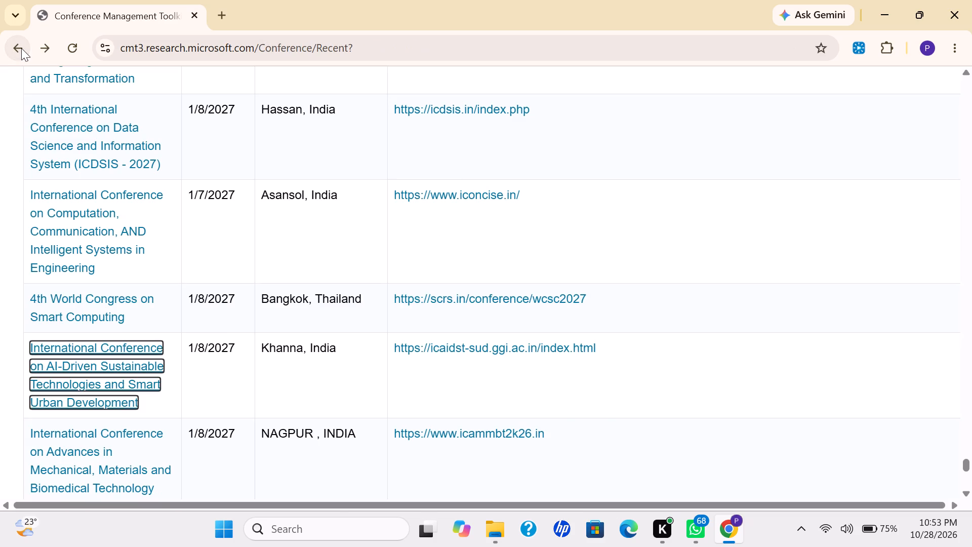
Open the IC-AIDST-SUD 2027 website and read its sections about the host institution and the conference.
left_click(538, 344)
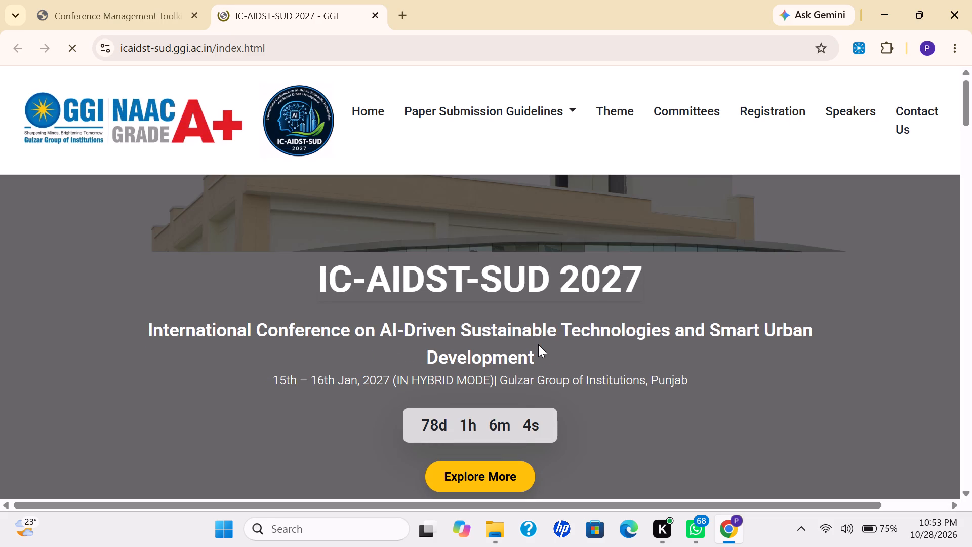
scroll(538, 344, "down", 5)
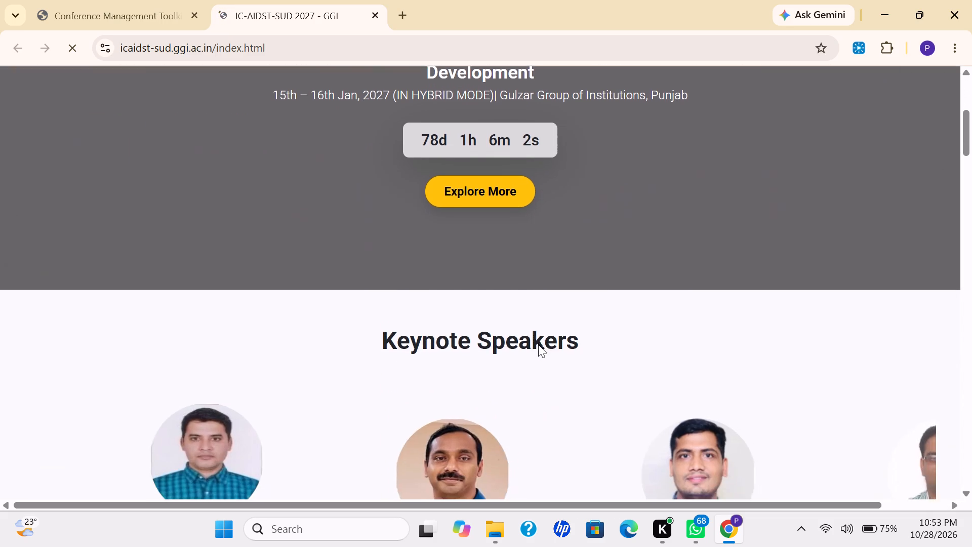
scroll(538, 344, "down", 5)
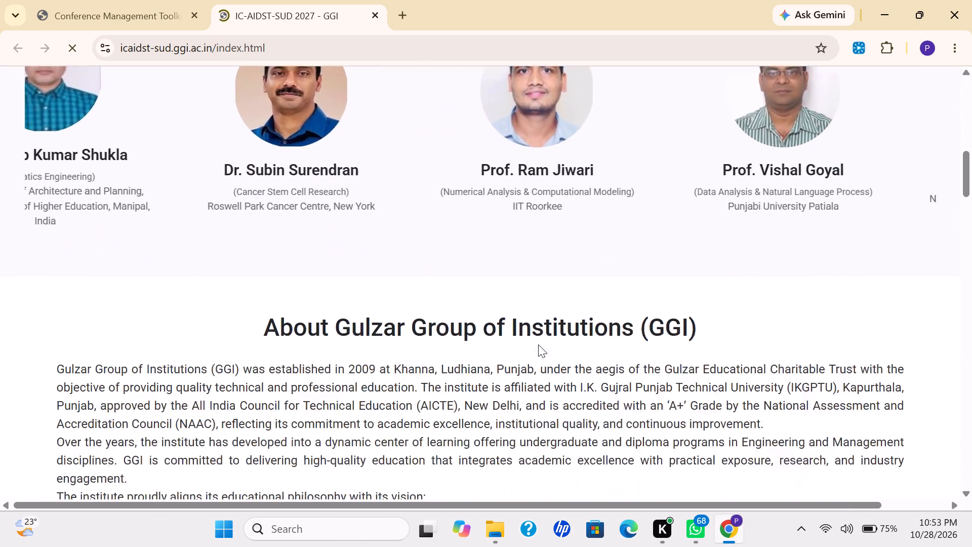
scroll(538, 344, "down", 1)
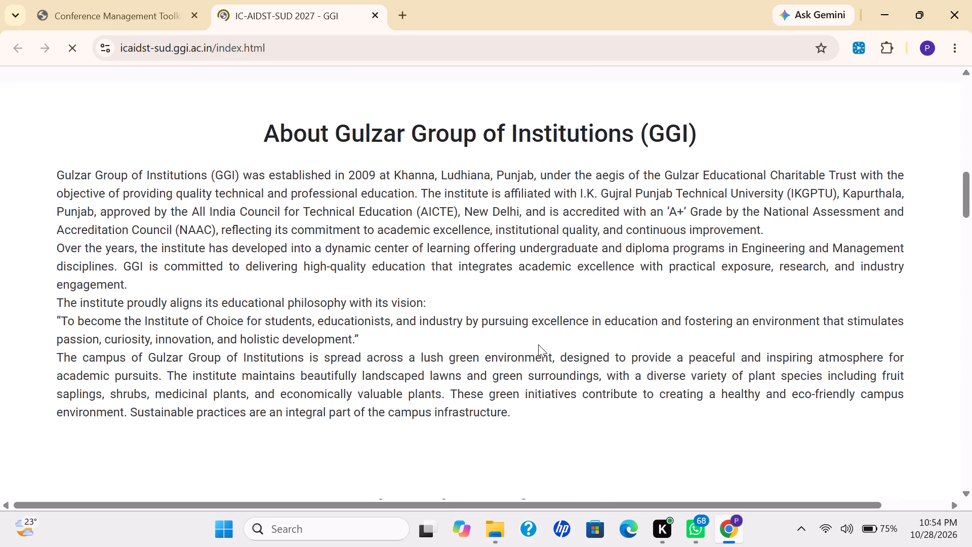
scroll(538, 344, "down", 3)
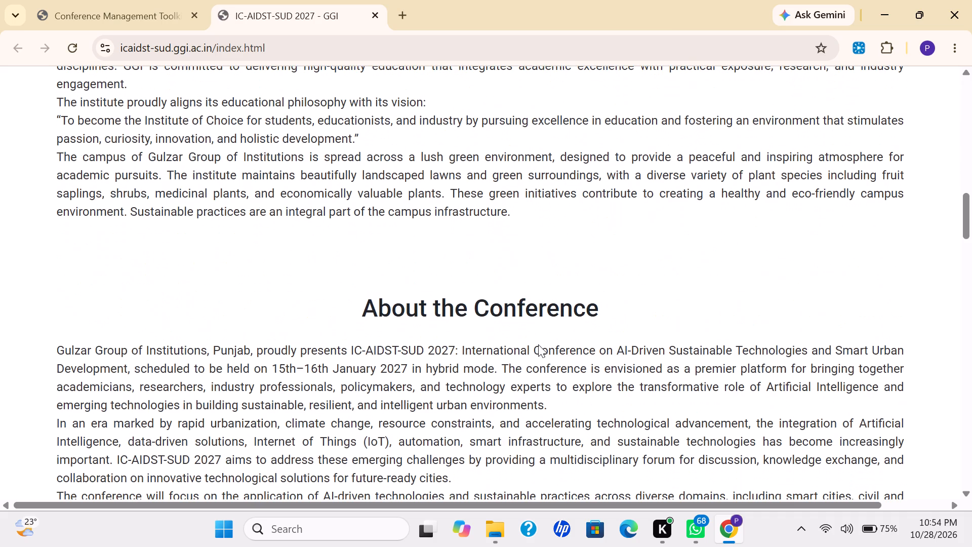
scroll(538, 344, "down", 2)
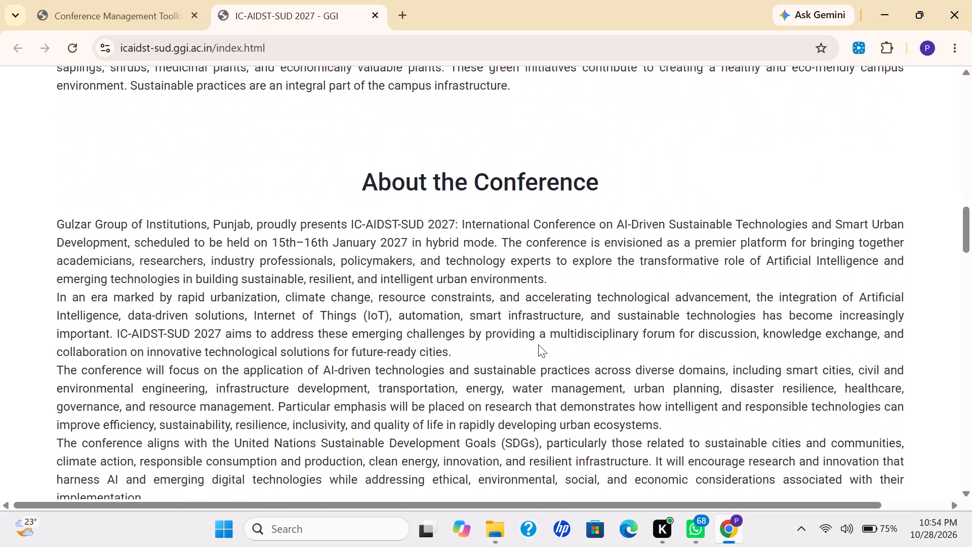
scroll(538, 344, "down", 2)
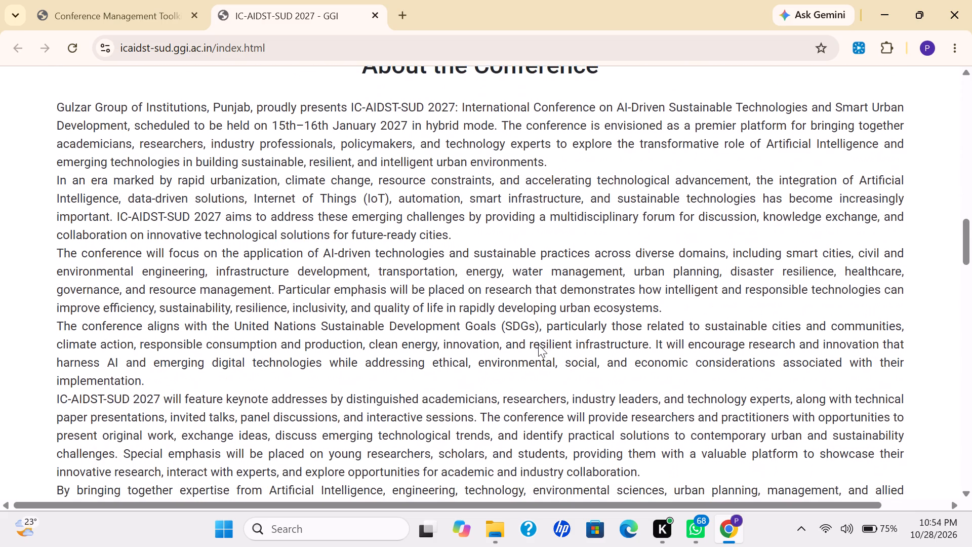
scroll(538, 344, "up", 1)
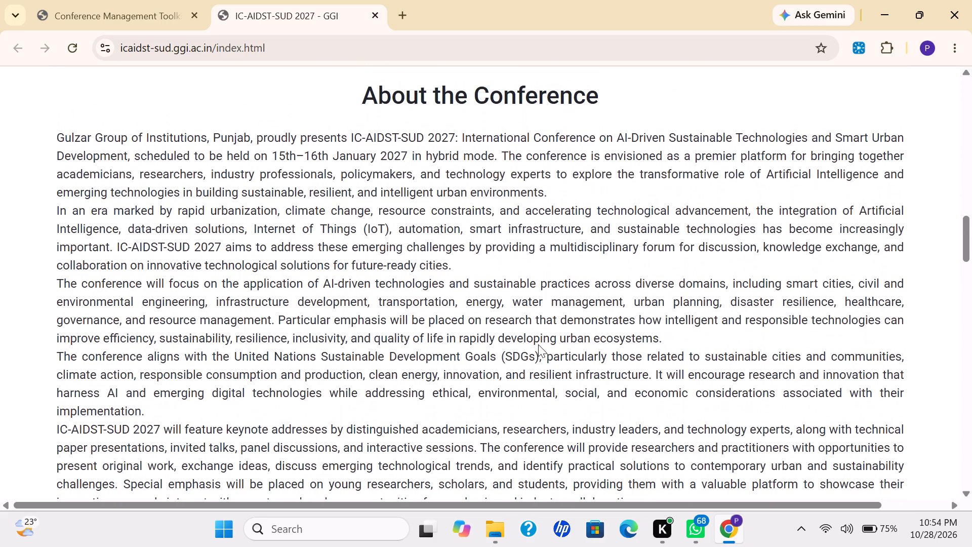
Examine the important dates, technical tracks and publication partners on the IC-AIDST-SUD 2027 website, and close the site.
scroll(538, 344, "down", 5)
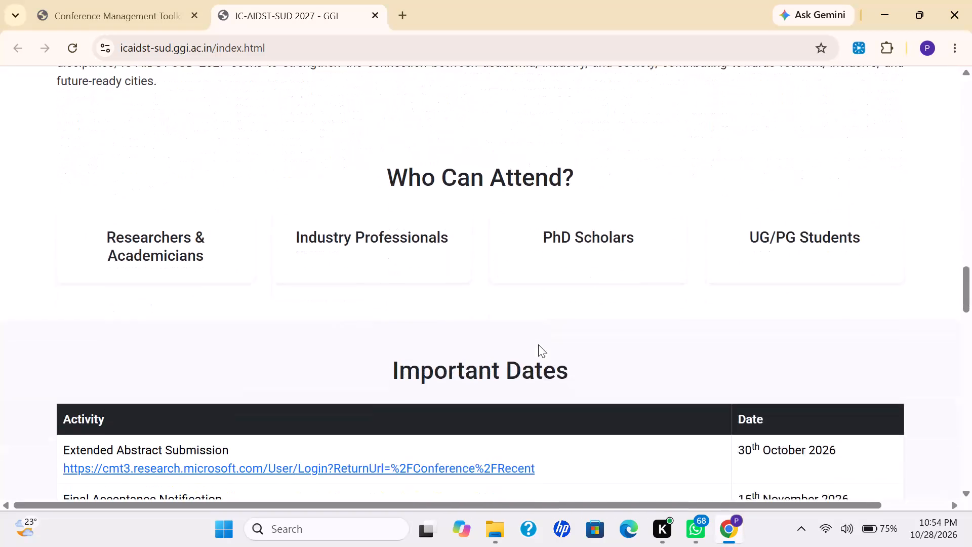
scroll(538, 344, "down", 5)
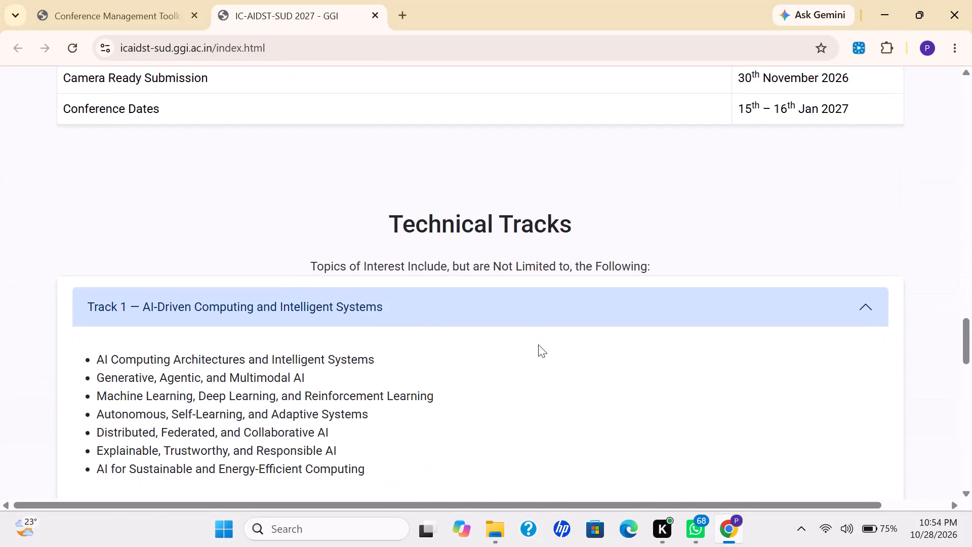
scroll(538, 344, "down", 9)
scroll(538, 344, "up", 1)
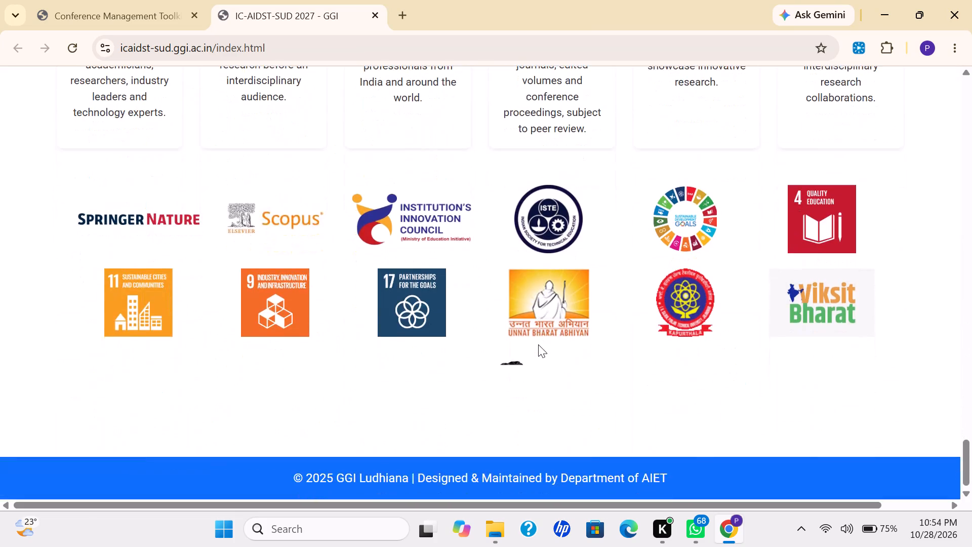
scroll(538, 344, "up", 2)
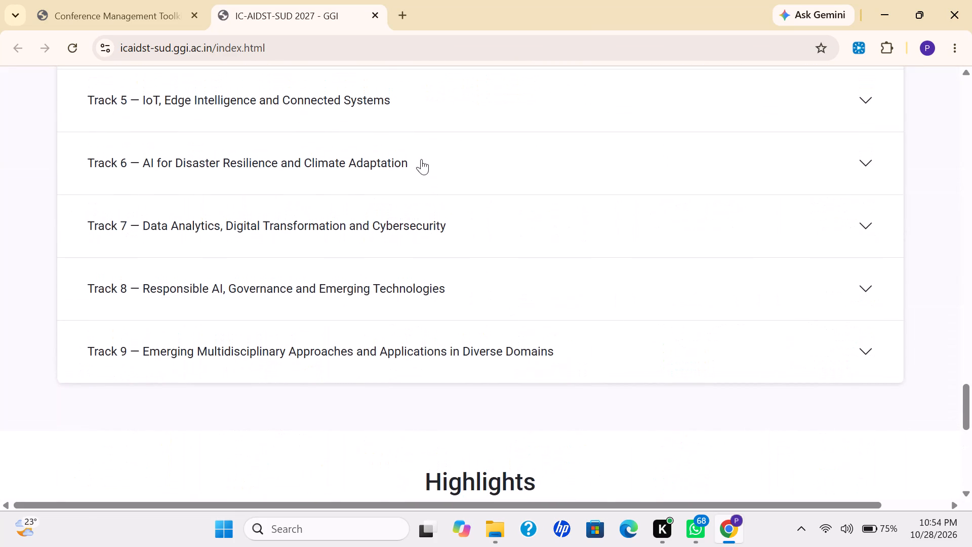
left_click(373, 12)
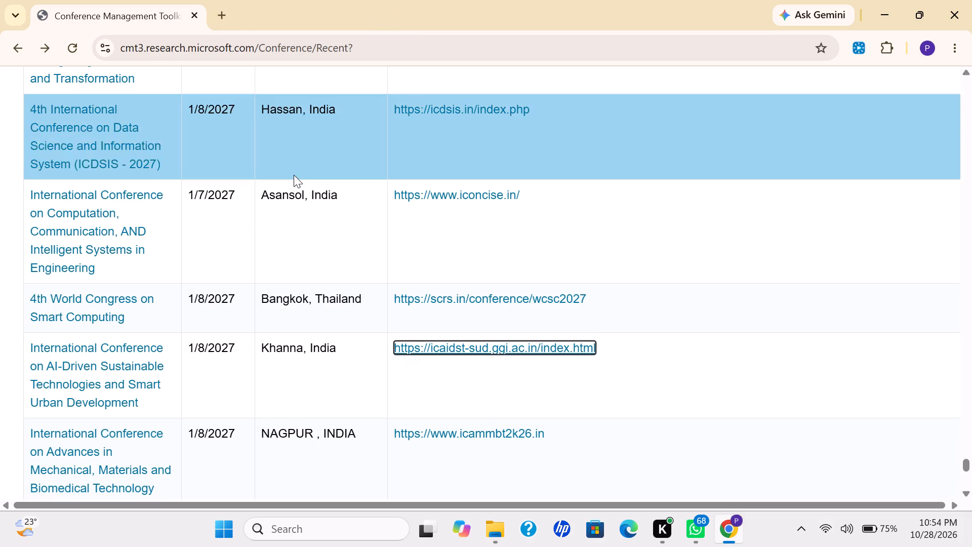
Create a new IC-AIDST-SUD 2027 submission under Track 2 — AI-Driven Engineering and Smart Infrastructure.
left_click(139, 353)
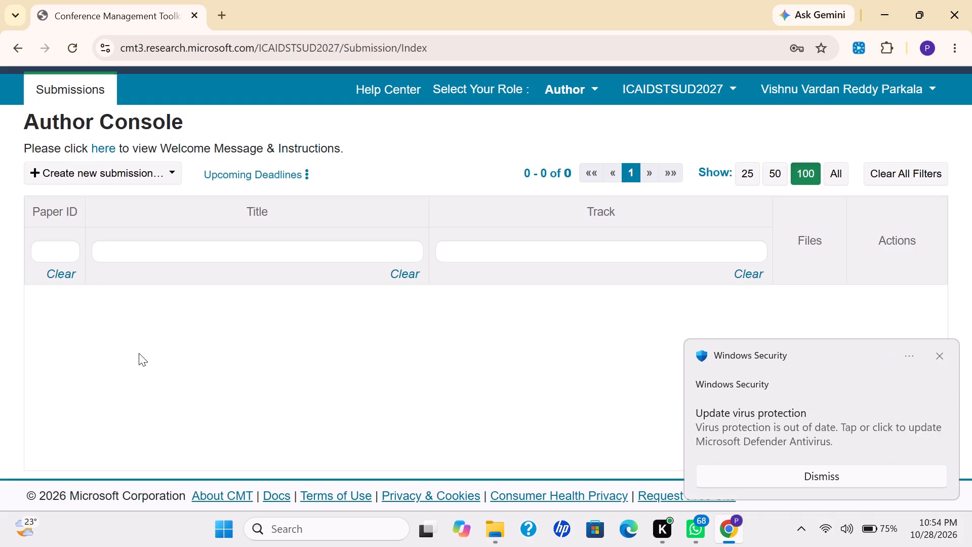
left_click(115, 177)
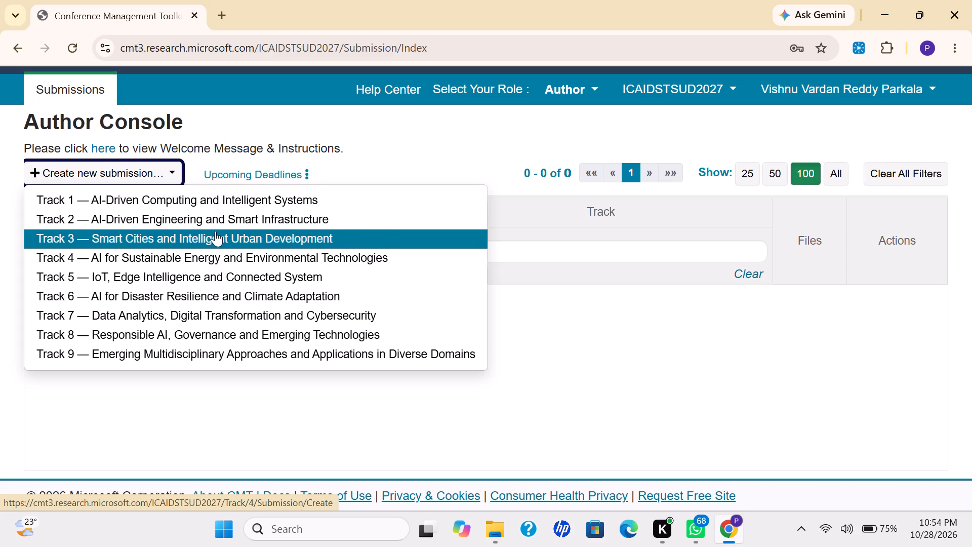
left_click(225, 219)
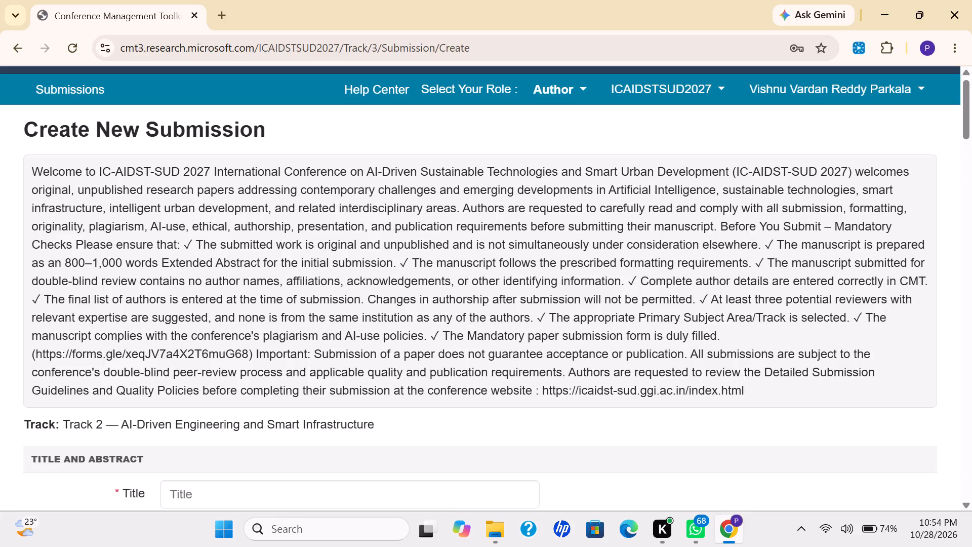
Fill in the title beginning "Skill Lens: An AI-Powered Career Development Platform" and paste the paper's abstract into the submission form.
scroll(238, 316, "down", 3)
scroll(238, 316, "up", 1)
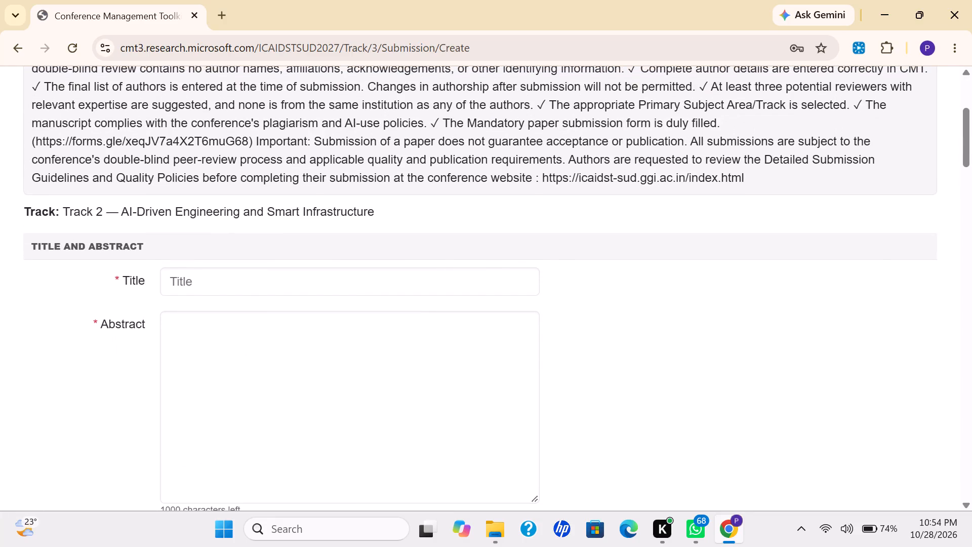
left_click(278, 286)
left_click(288, 319)
left_click(286, 323)
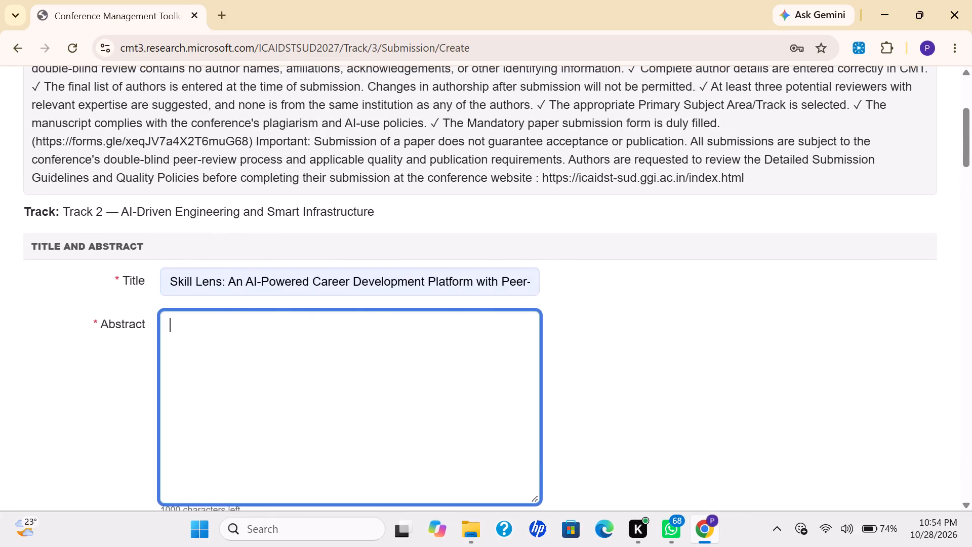
key("ctrl+v")
Review the subject areas for the track and select Building Information Modelling (BIM) and Digital Twins.
scroll(286, 323, "down", 5)
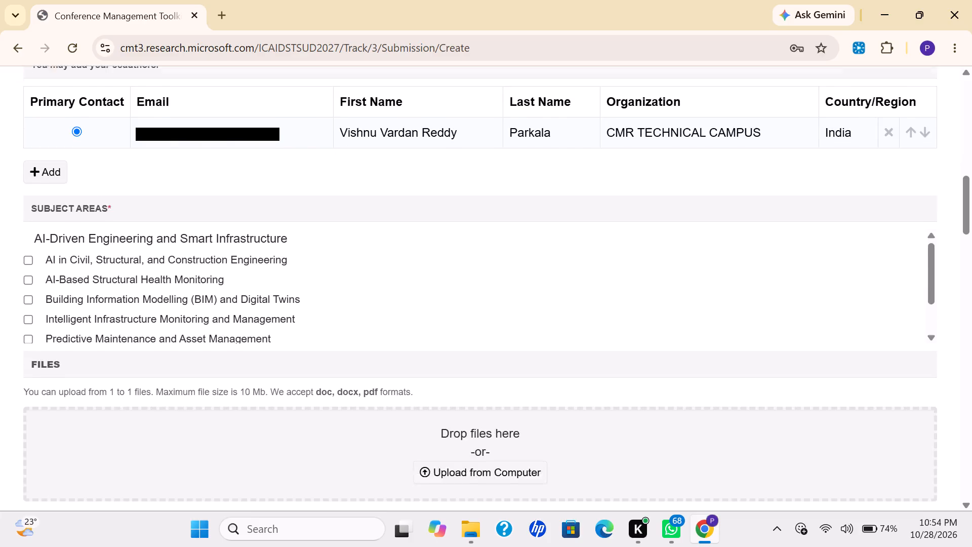
scroll(286, 323, "up", 2)
scroll(286, 323, "down", 1)
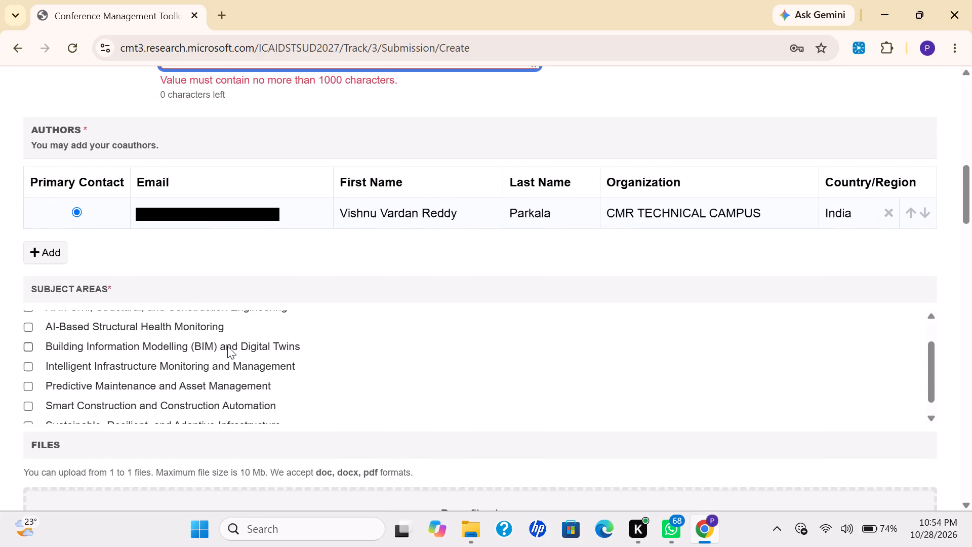
scroll(227, 346, "up", 1)
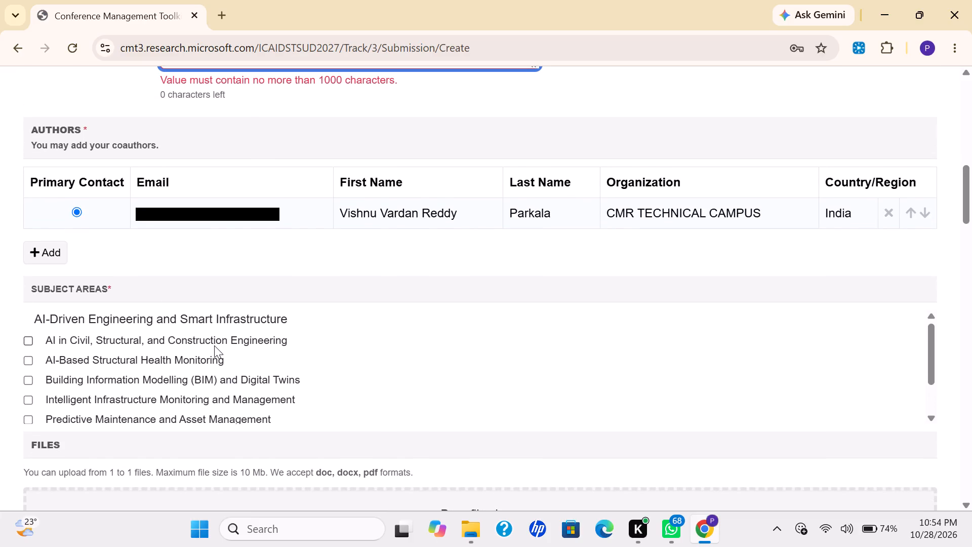
scroll(214, 345, "down", 2)
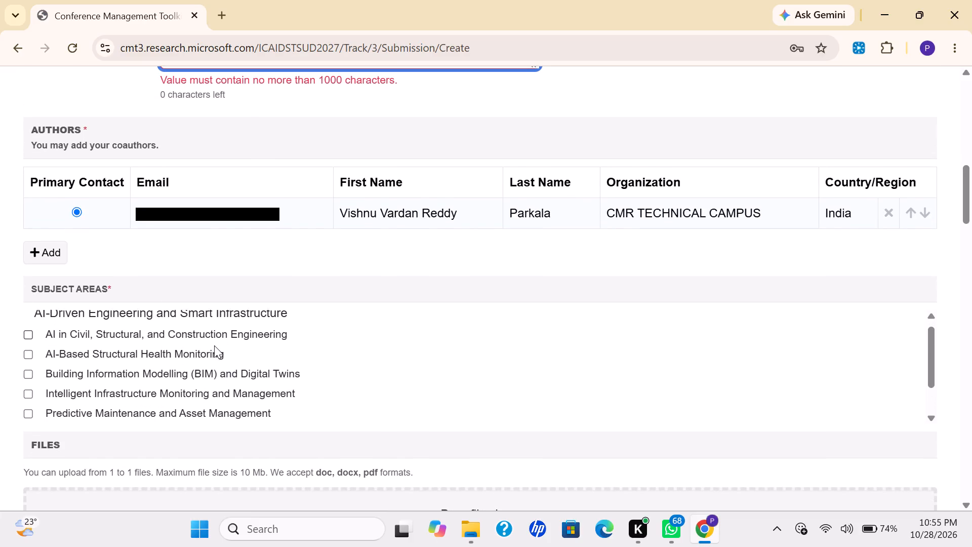
scroll(214, 345, "down", 1)
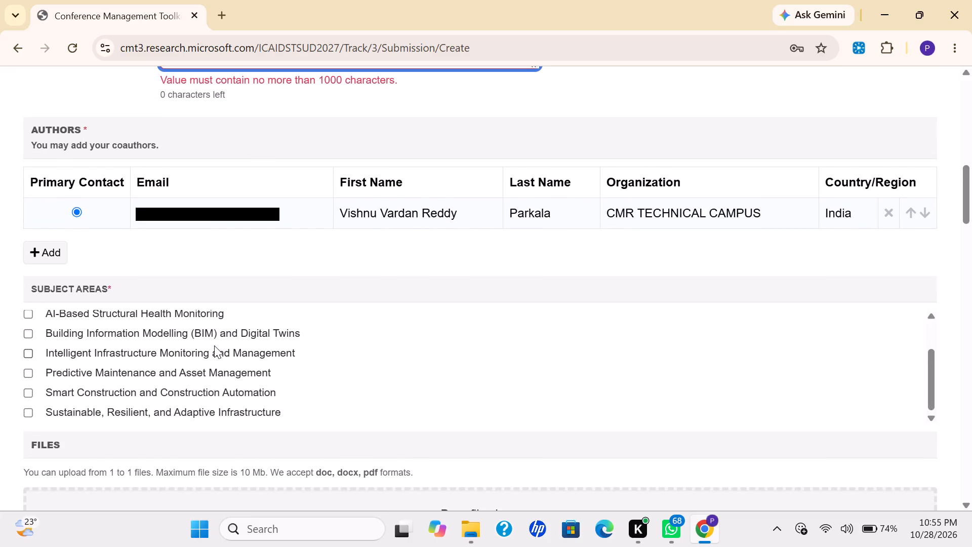
scroll(214, 345, "down", 5)
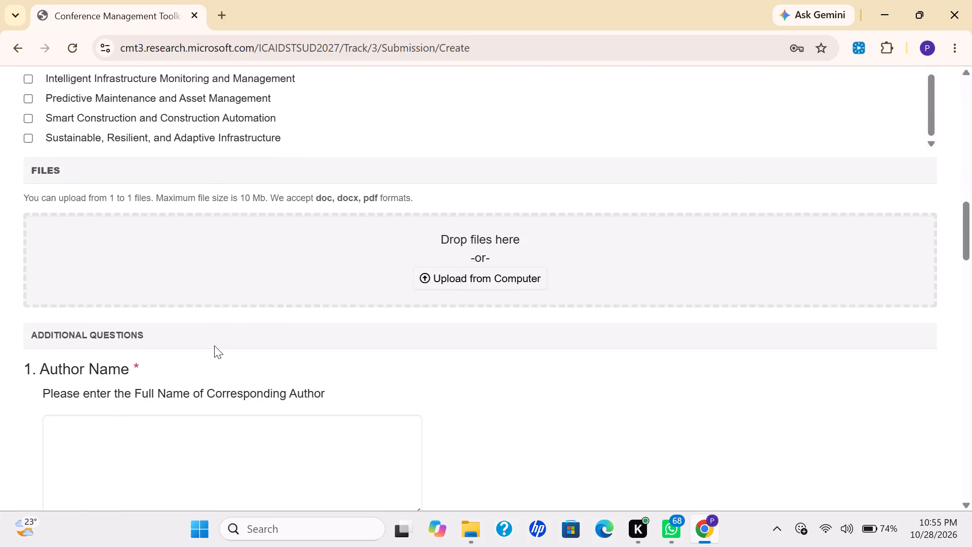
scroll(214, 345, "up", 3)
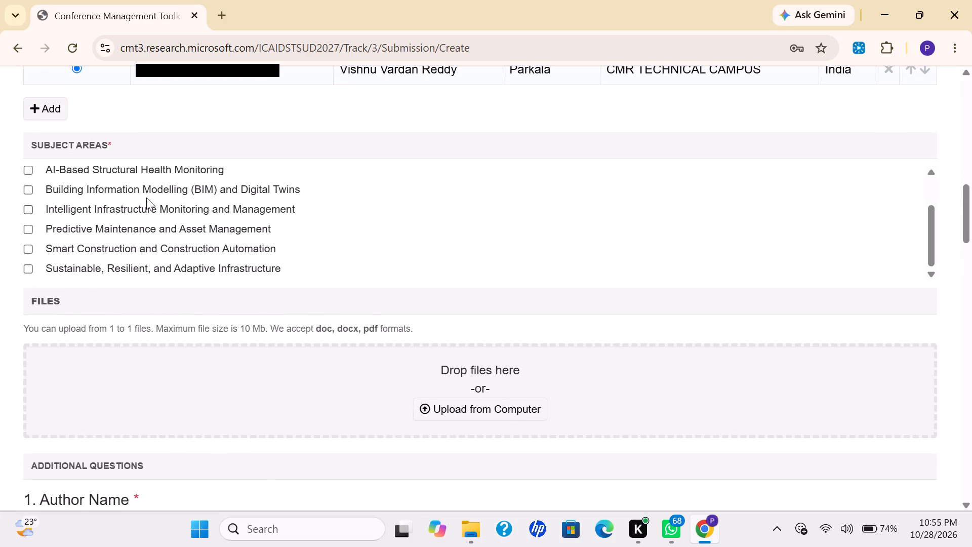
left_click(176, 189)
Upload the paper file from the computer to the submission.
left_click(433, 386)
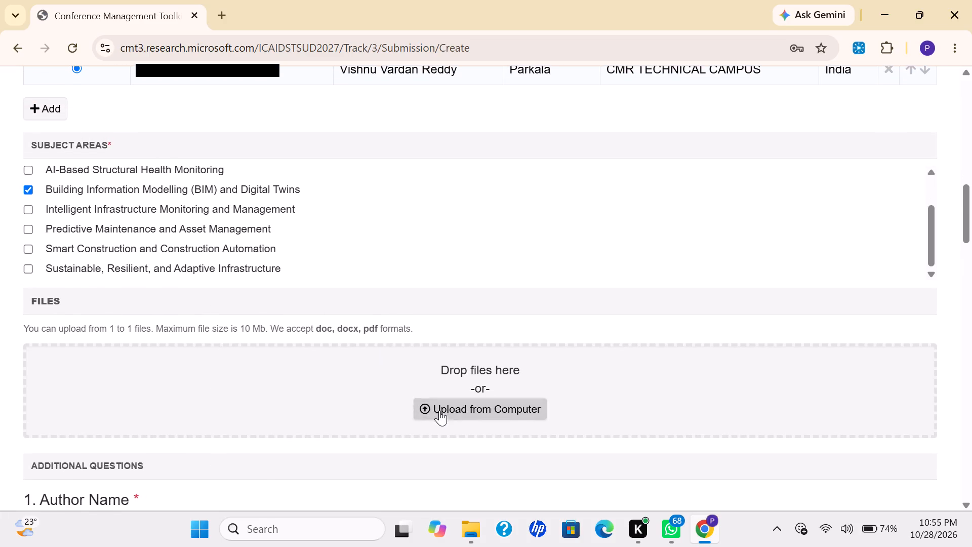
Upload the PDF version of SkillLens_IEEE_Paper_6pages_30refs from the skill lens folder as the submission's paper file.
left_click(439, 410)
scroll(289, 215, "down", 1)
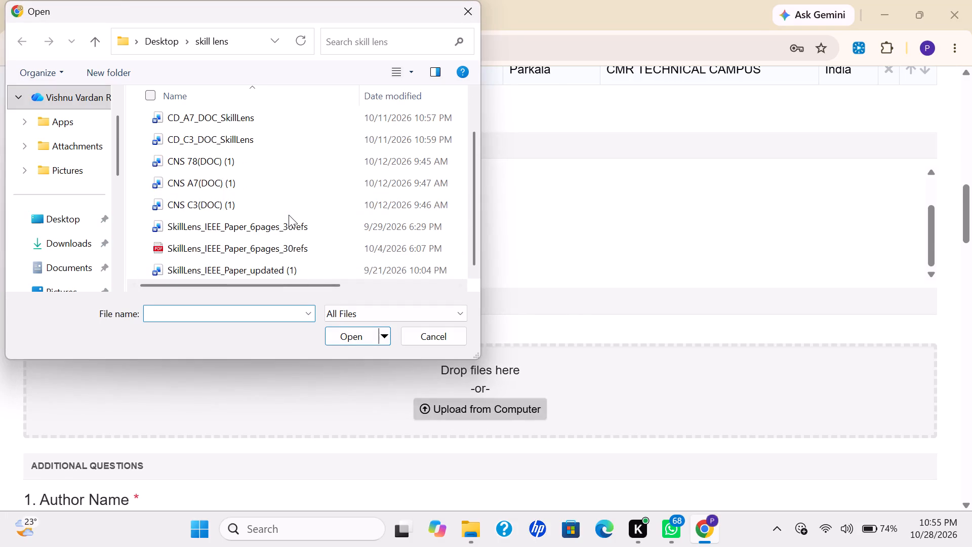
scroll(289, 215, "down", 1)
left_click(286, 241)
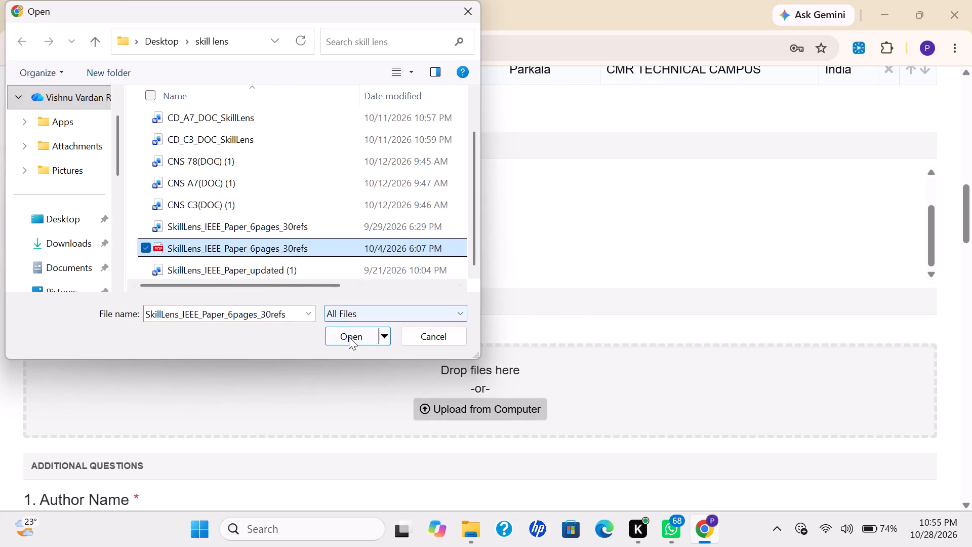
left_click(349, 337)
Review the additional questions, including the reviewer nominations, and leave the submission form for the conference list.
scroll(349, 337, "down", 5)
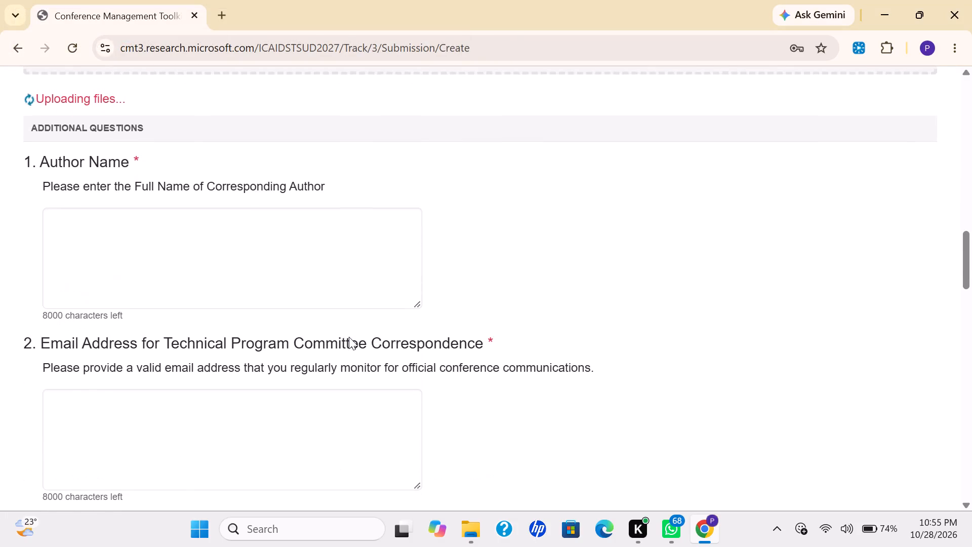
scroll(349, 337, "down", 9)
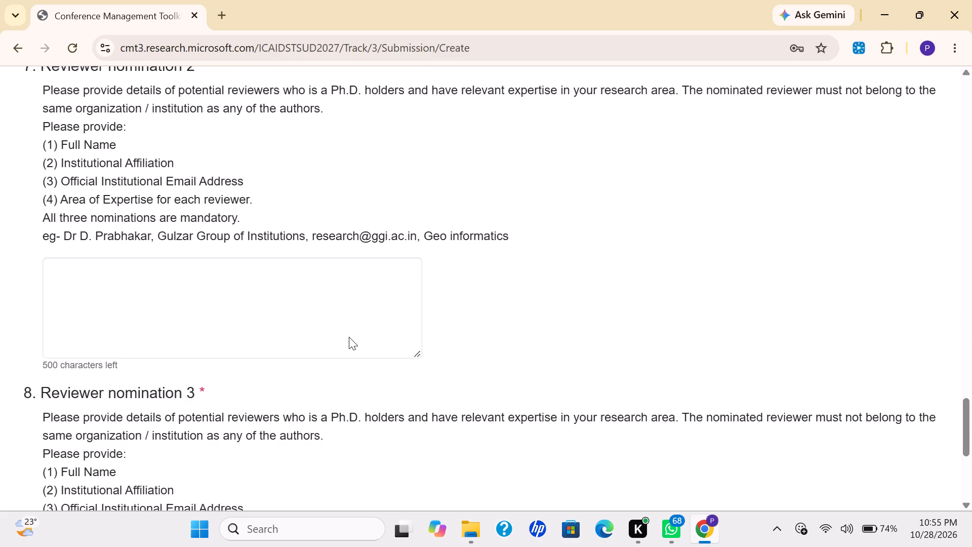
scroll(349, 337, "up", 6)
left_click(16, 44)
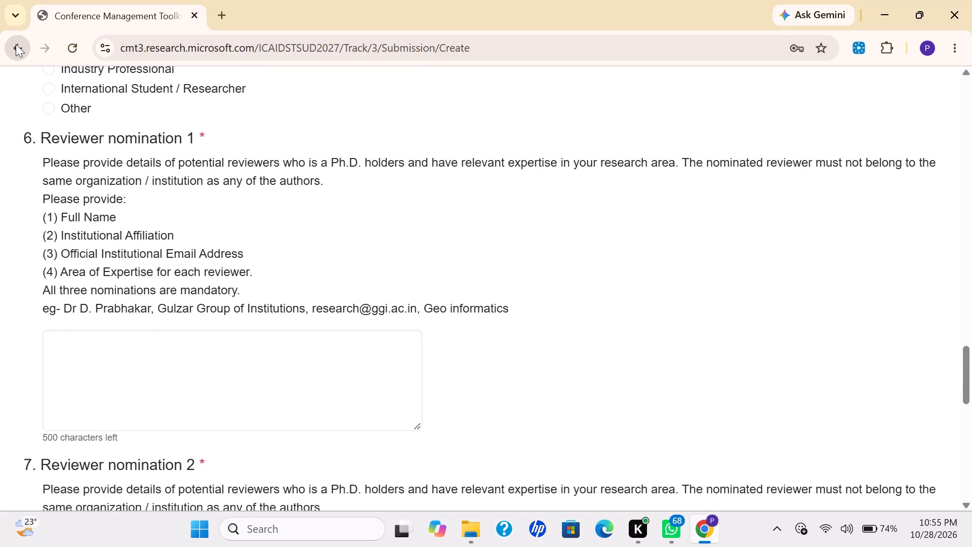
left_click(16, 44)
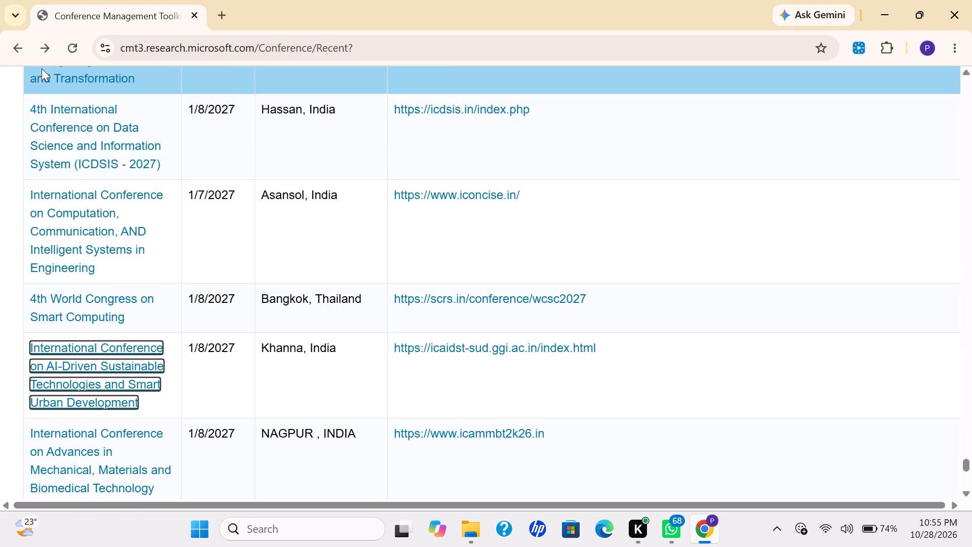
Show only my own conferences in the conference list, reload the page, and examine the entries.
scroll(42, 68, "up", 20)
scroll(42, 68, "up", 20)
scroll(42, 68, "up", 4)
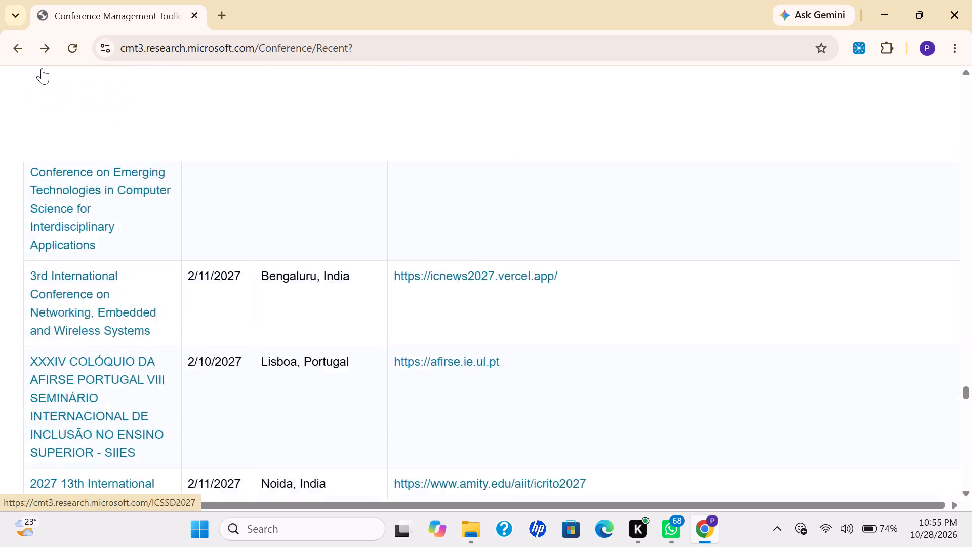
scroll(42, 68, "up", 6)
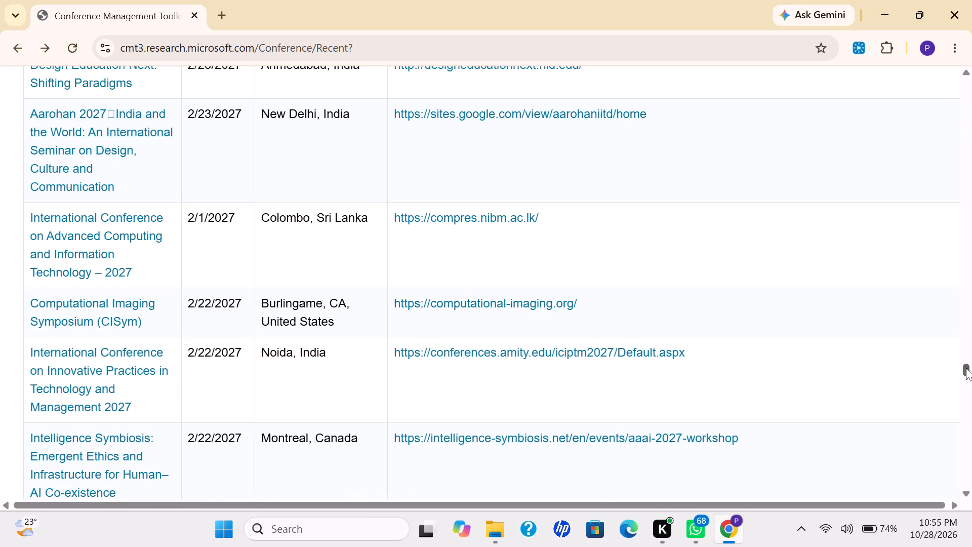
left_click_drag(965, 367, 970, 0)
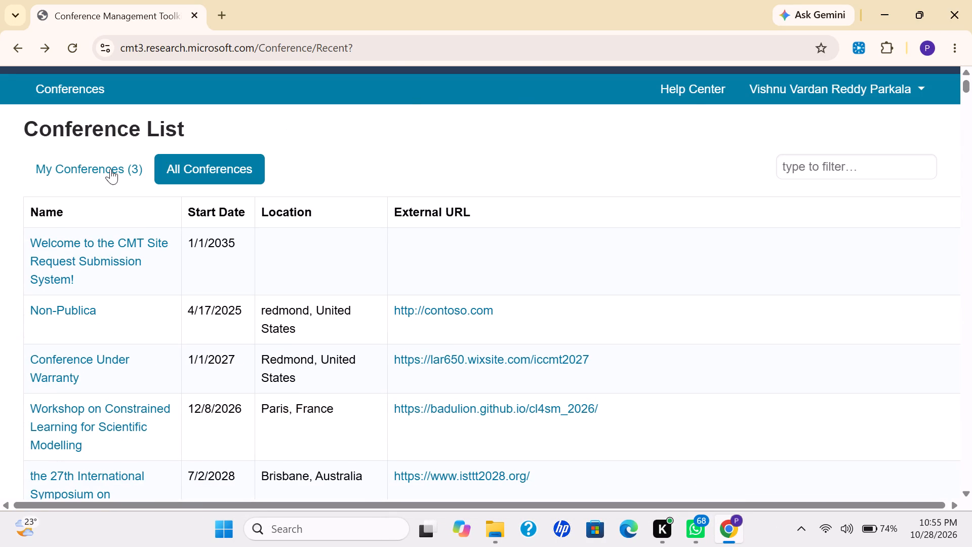
left_click(110, 169)
scroll(278, 321, "down", 1)
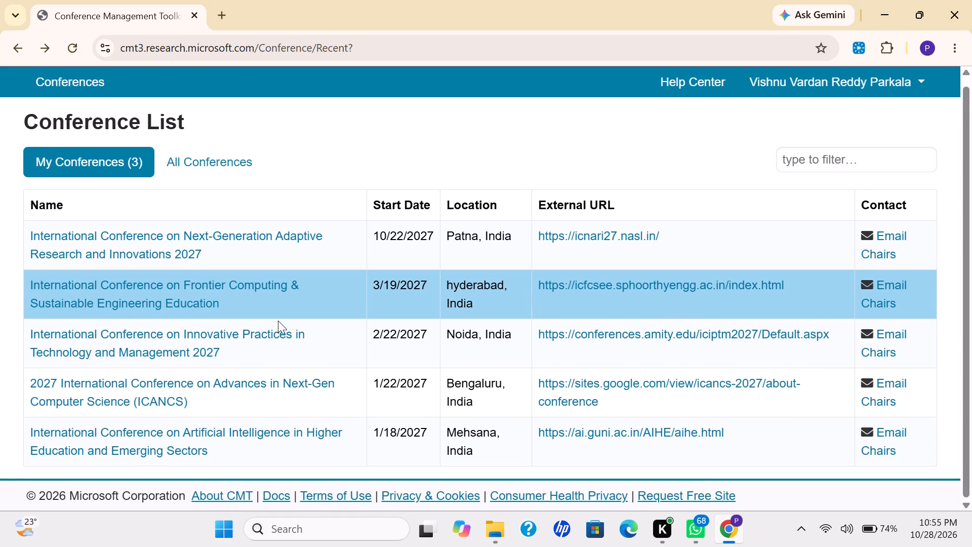
scroll(278, 321, "down", 2)
left_click(77, 47)
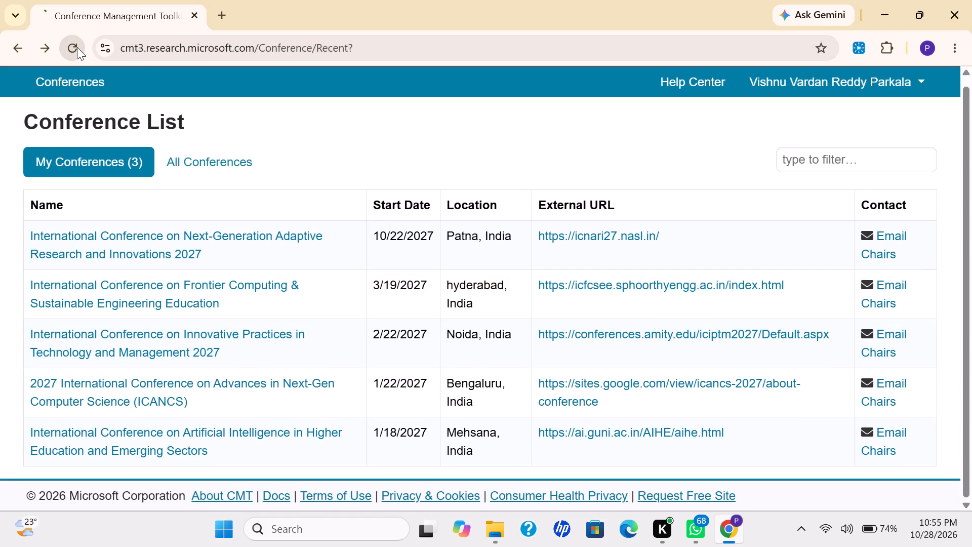
scroll(240, 194, "down", 1)
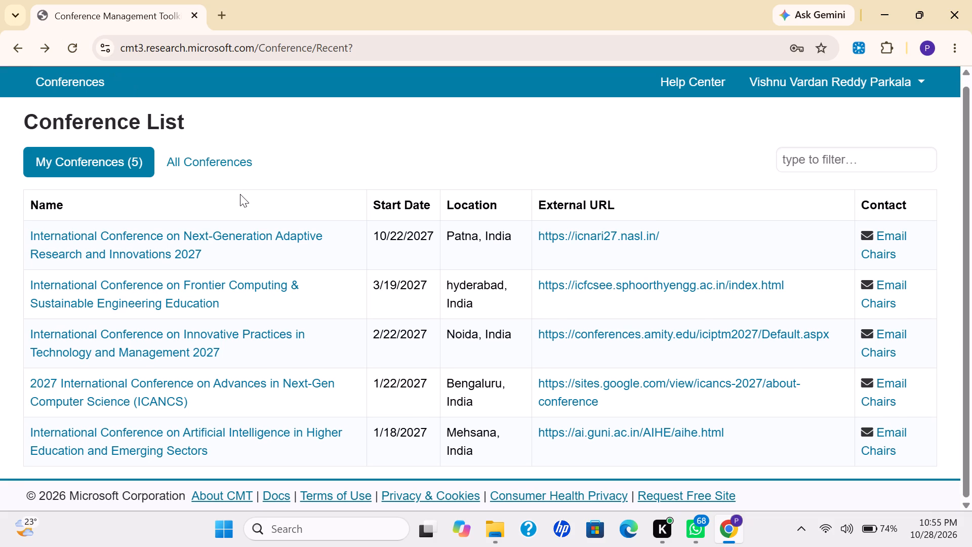
scroll(240, 194, "up", 2)
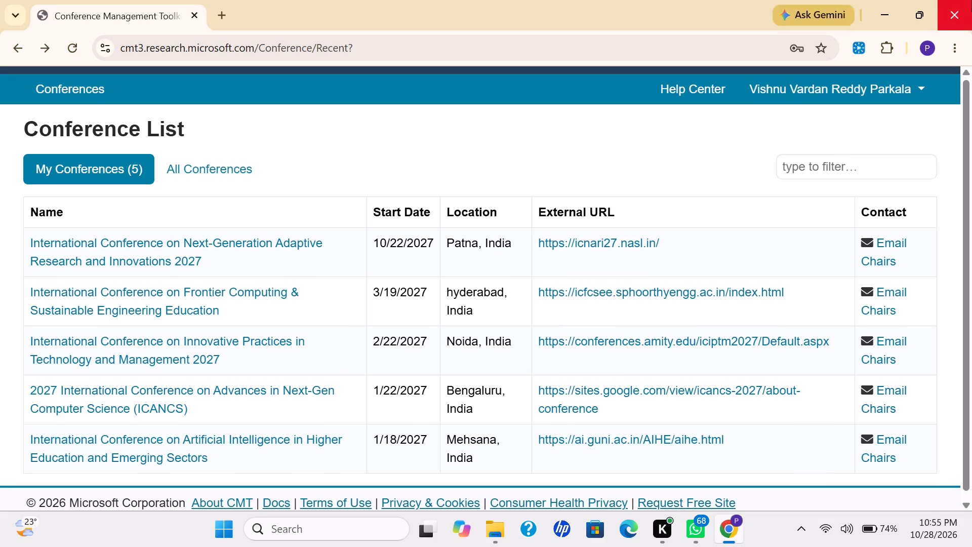